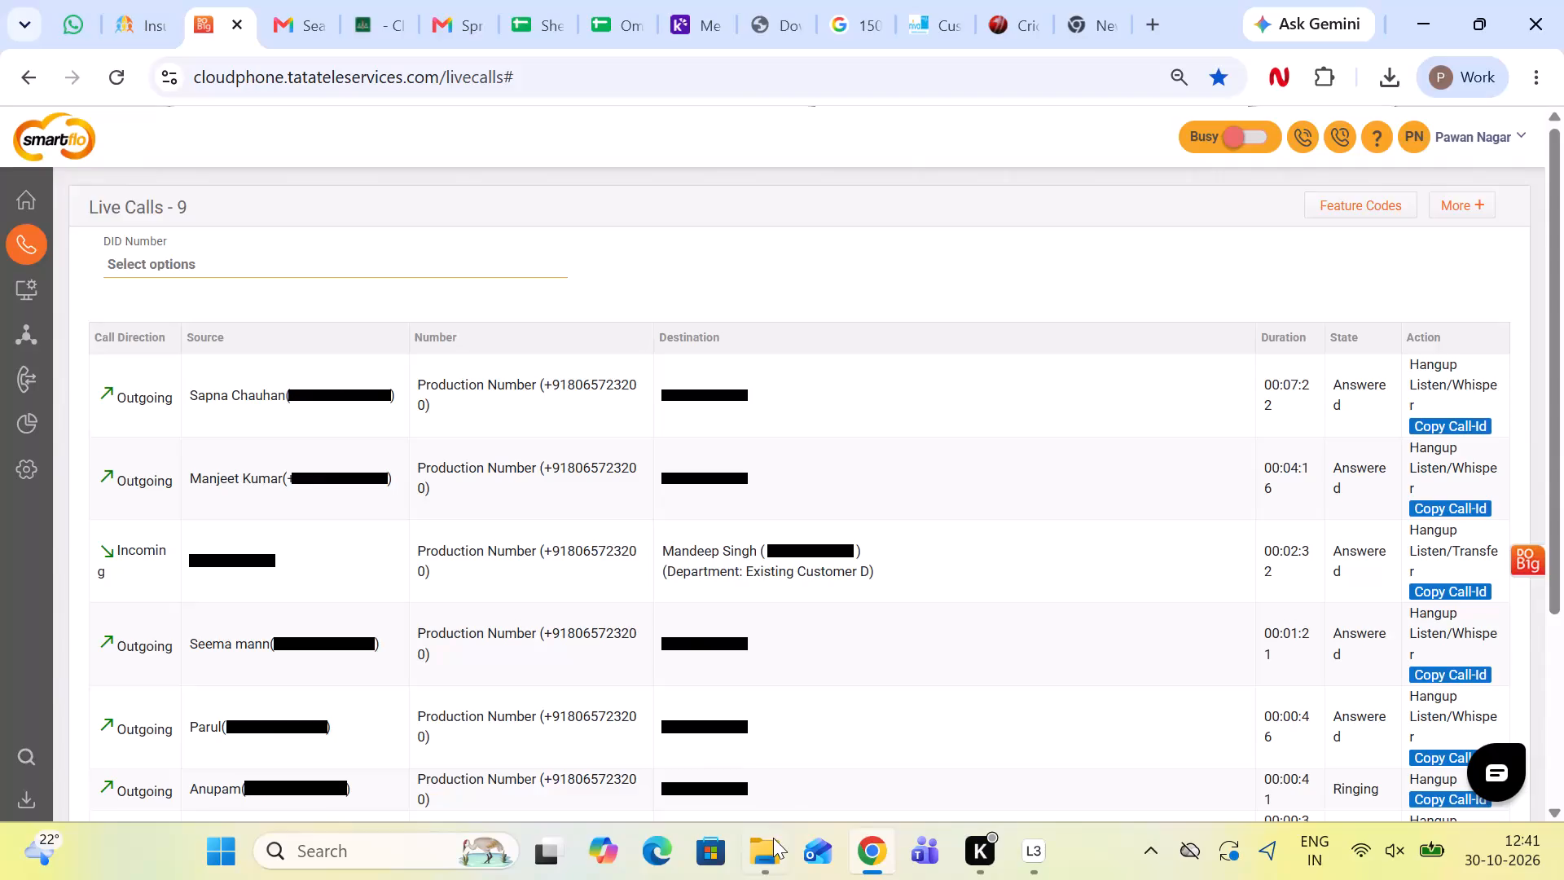
Set the agent status to Available, reloading the Live Calls page to refresh it.
left_click(121, 75)
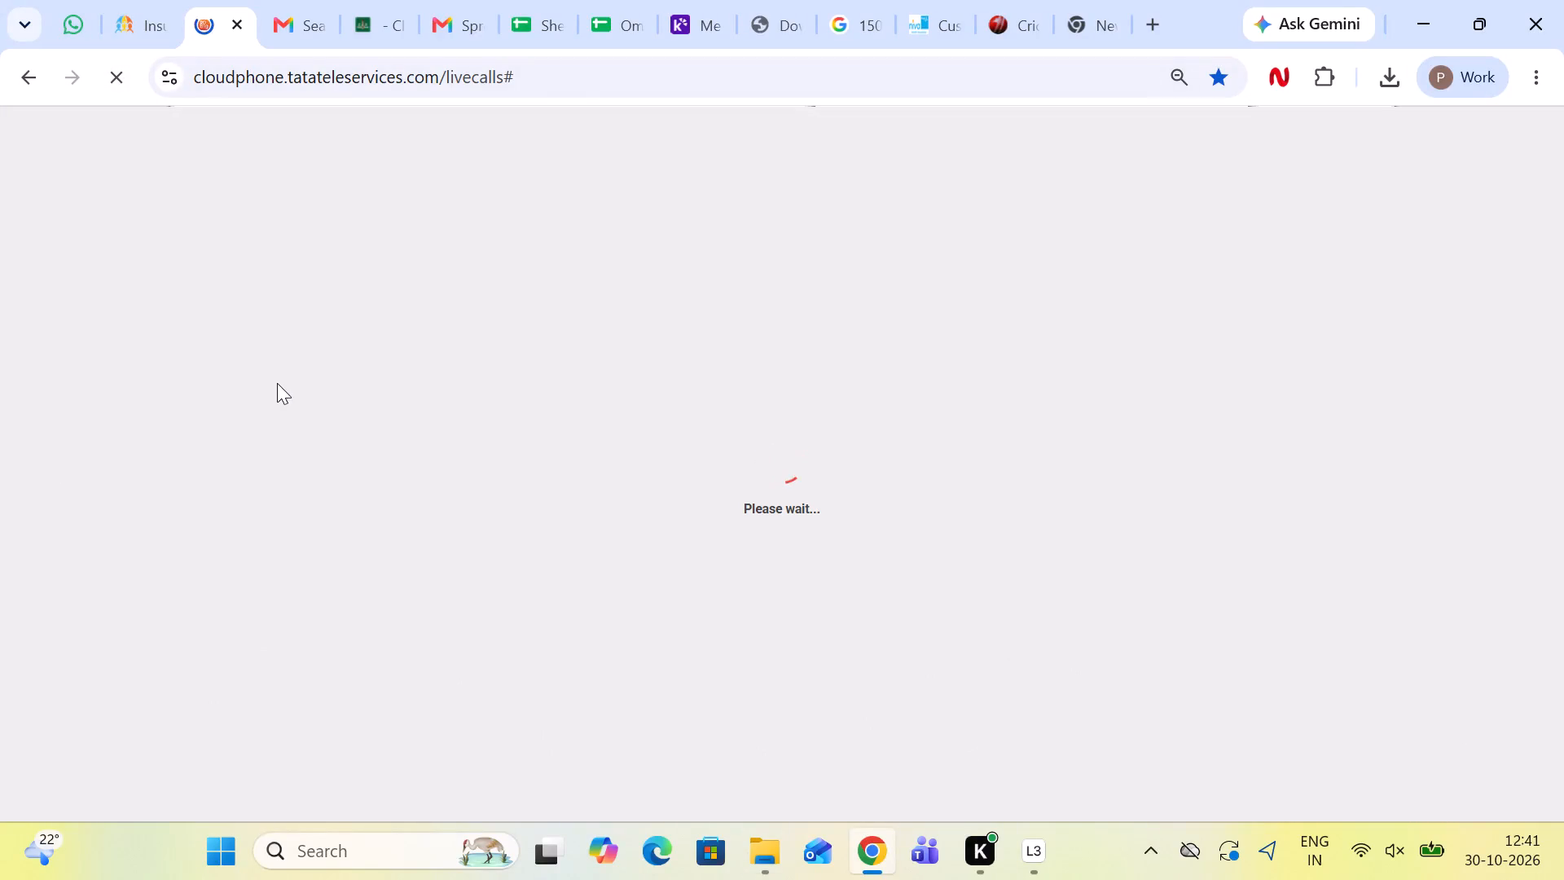
left_click(1277, 139)
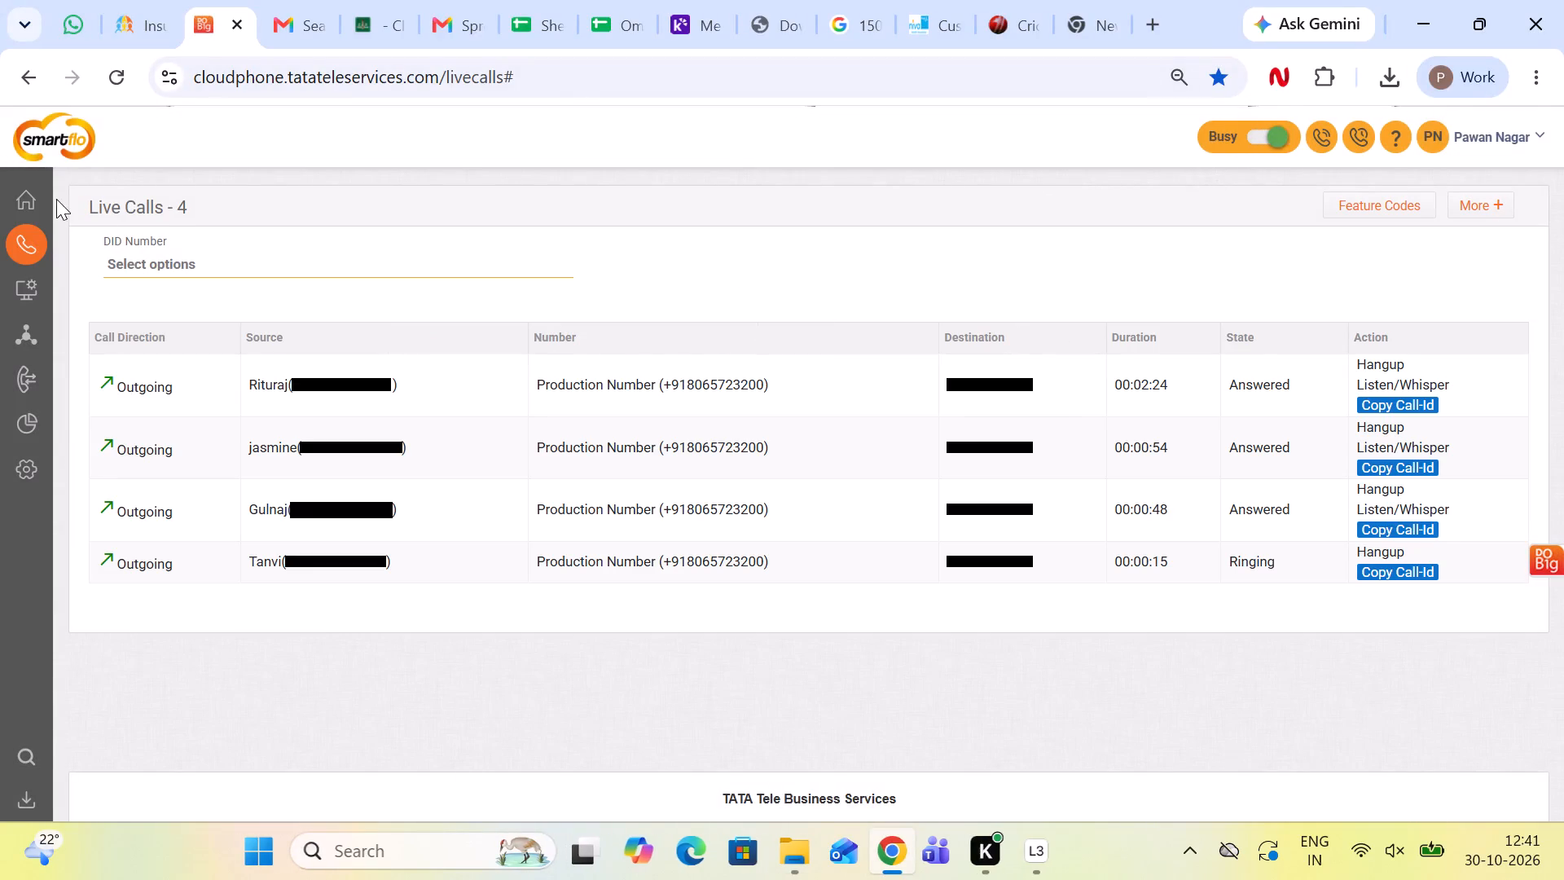
left_click(109, 86)
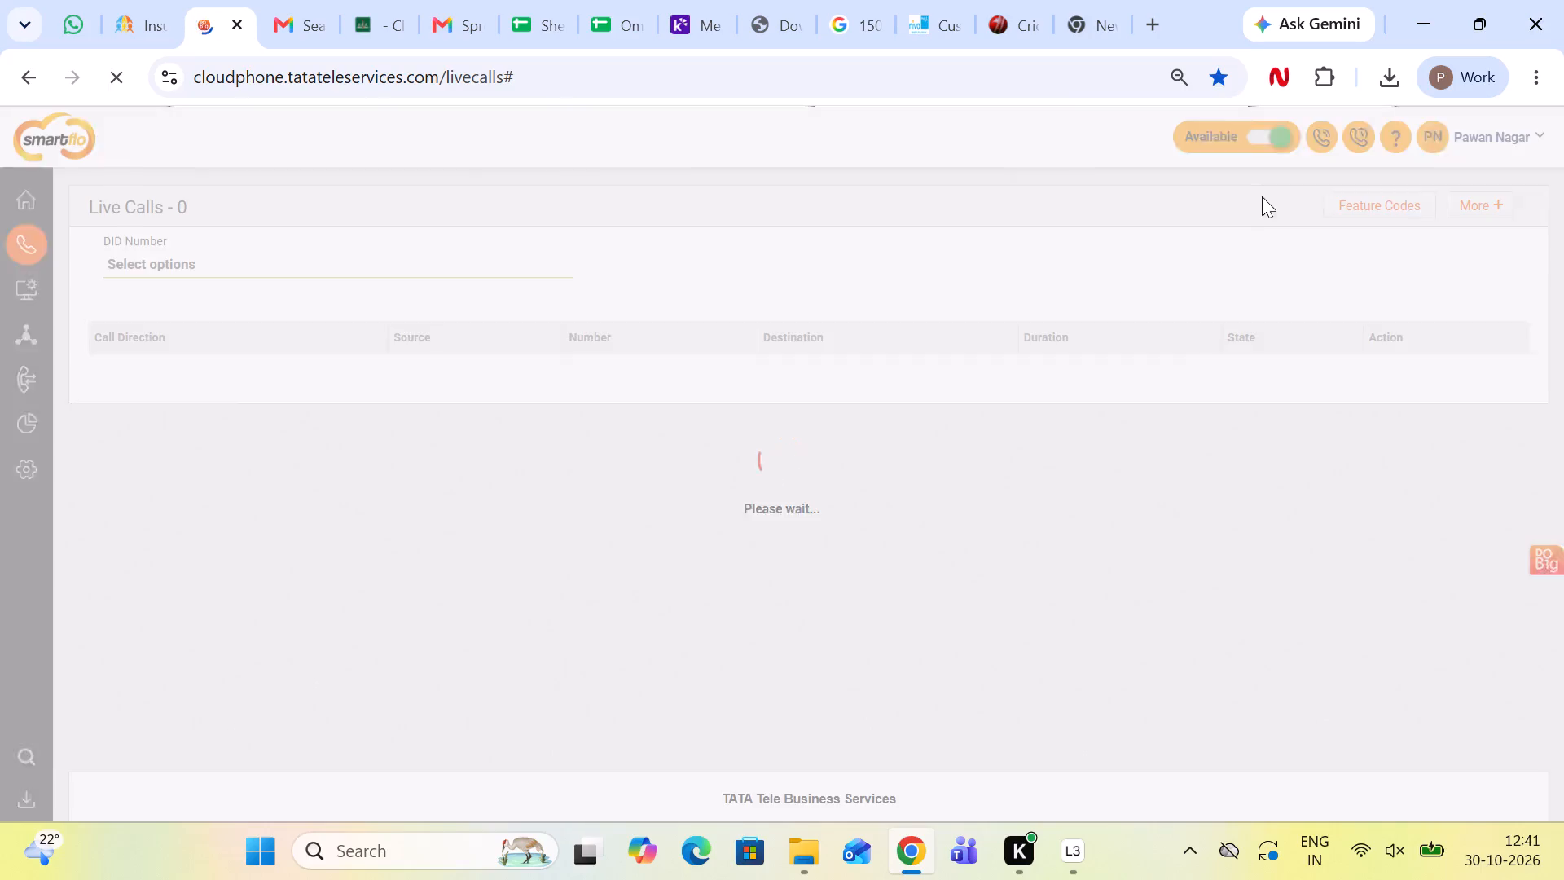
Open the call dialer over the Live Calls page.
left_click(1316, 137)
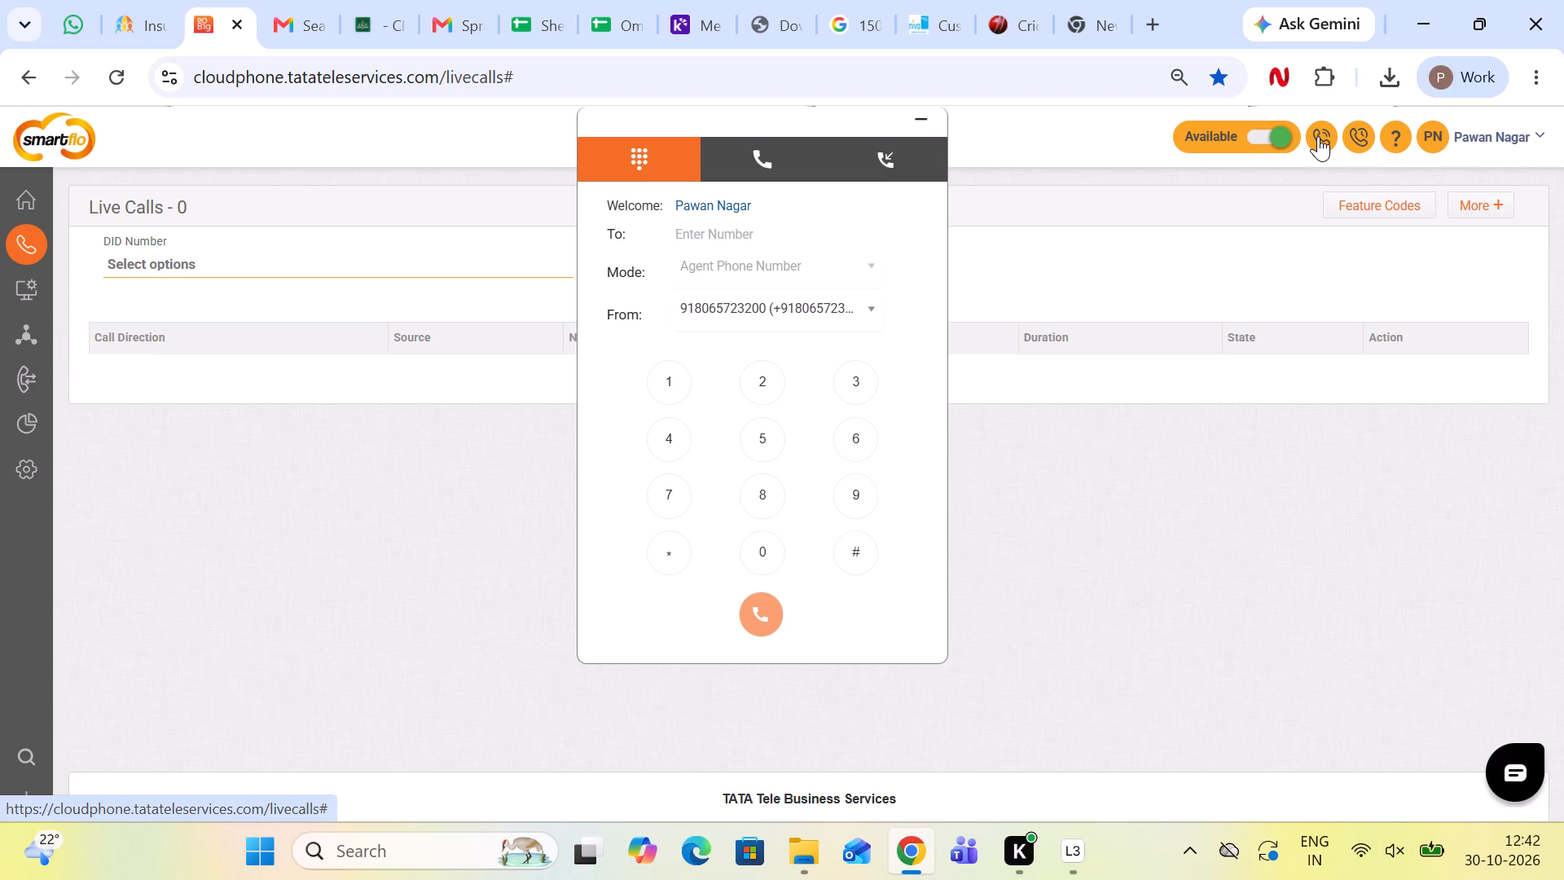
scroll(1313, 122, "down", 2)
left_click(1111, 425)
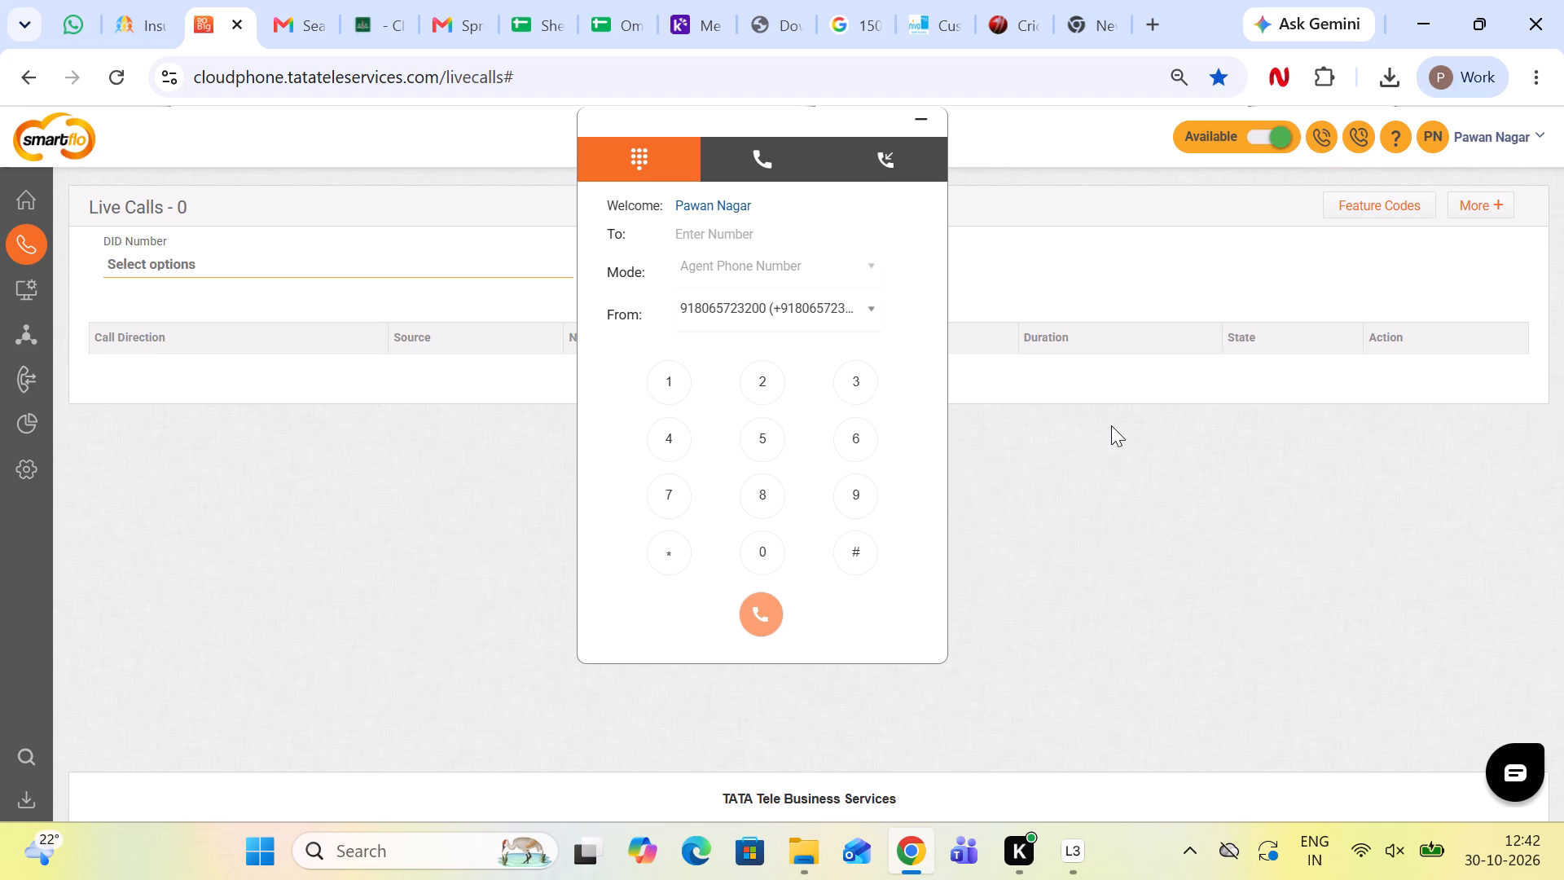
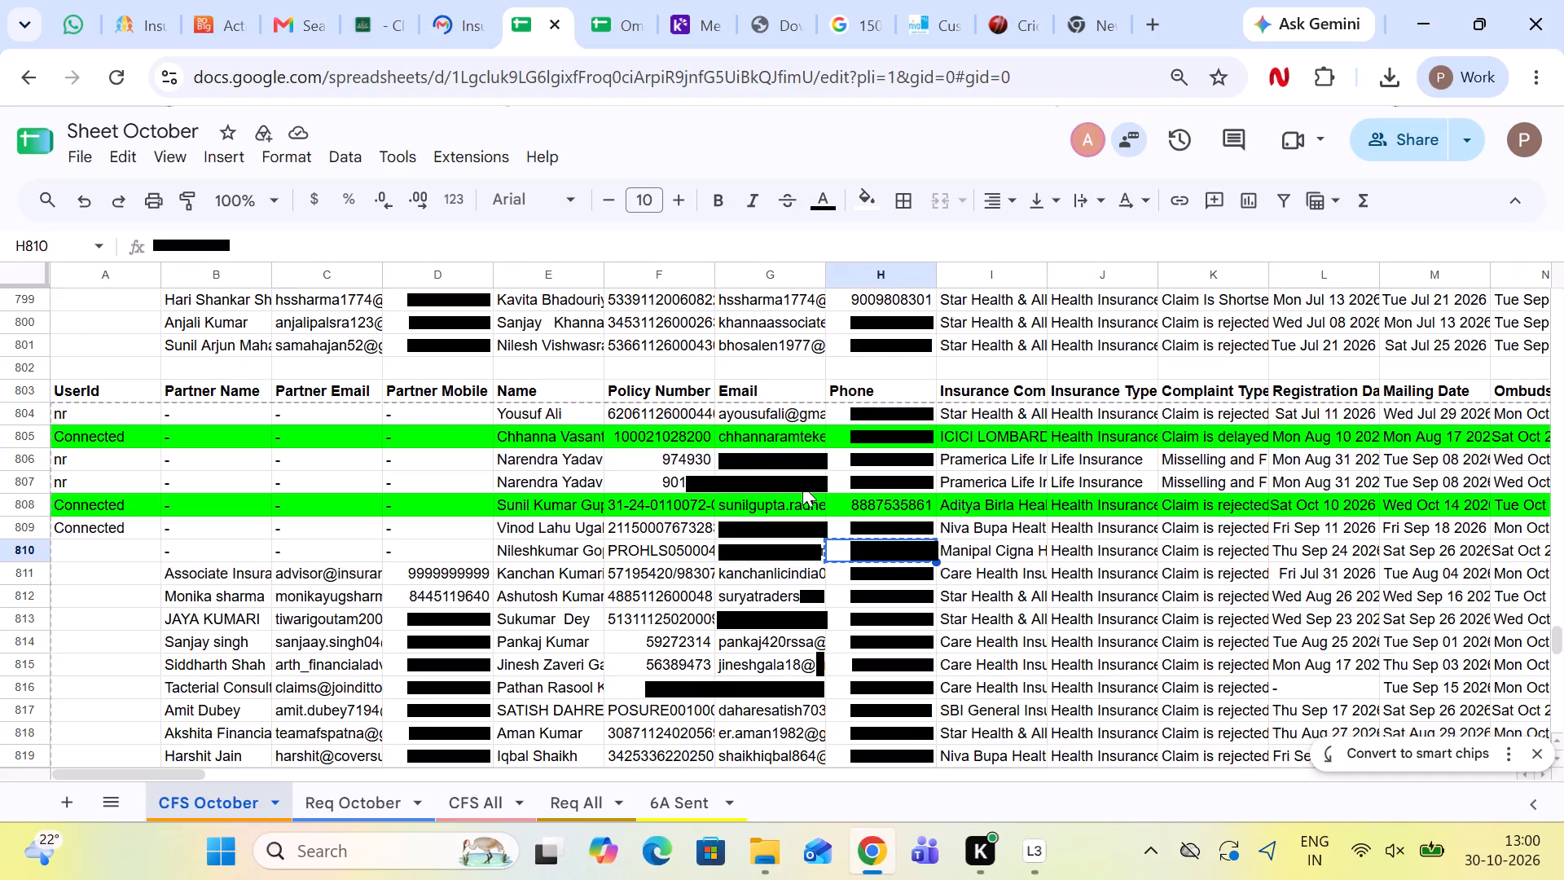
Copy the phone number from row 810 of the CFS October sheet and search All Complaints in the Insurance Samadhan admin for it.
key("ctrl+c")
key("ctrl+c")
key("ctrl+c")
key("ctrl+c")
key("ctrl+c")
key("ctrl+c")
key("ctrl+c")
key("ctrl+c")
left_click(153, 0)
double_click(279, 348)
key("ctrl+v")
left_click(428, 336)
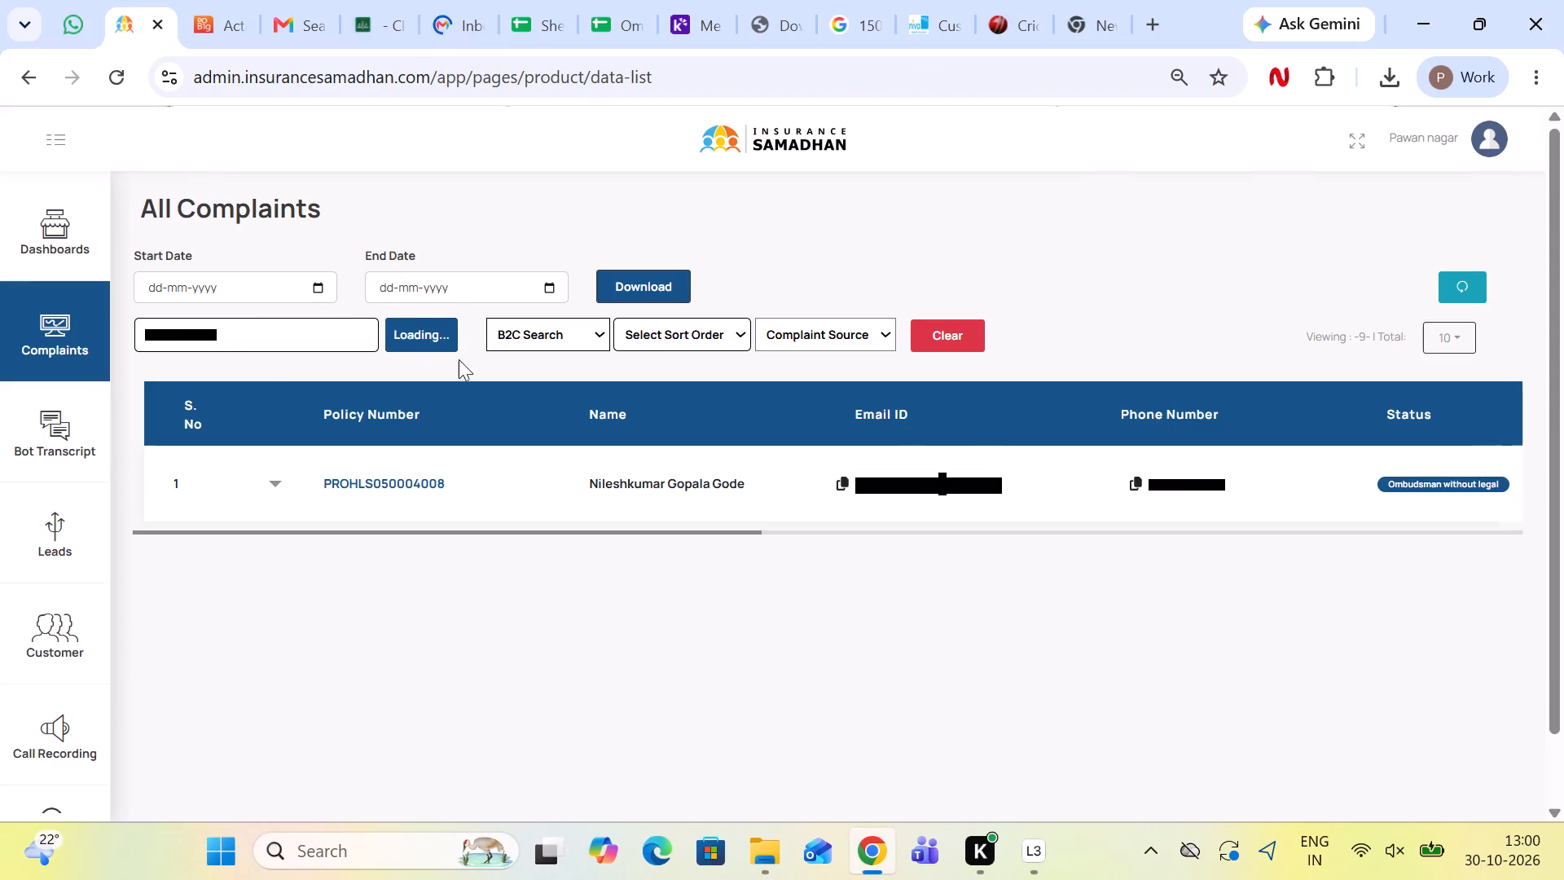
left_click(1053, 463)
left_click(1151, 557)
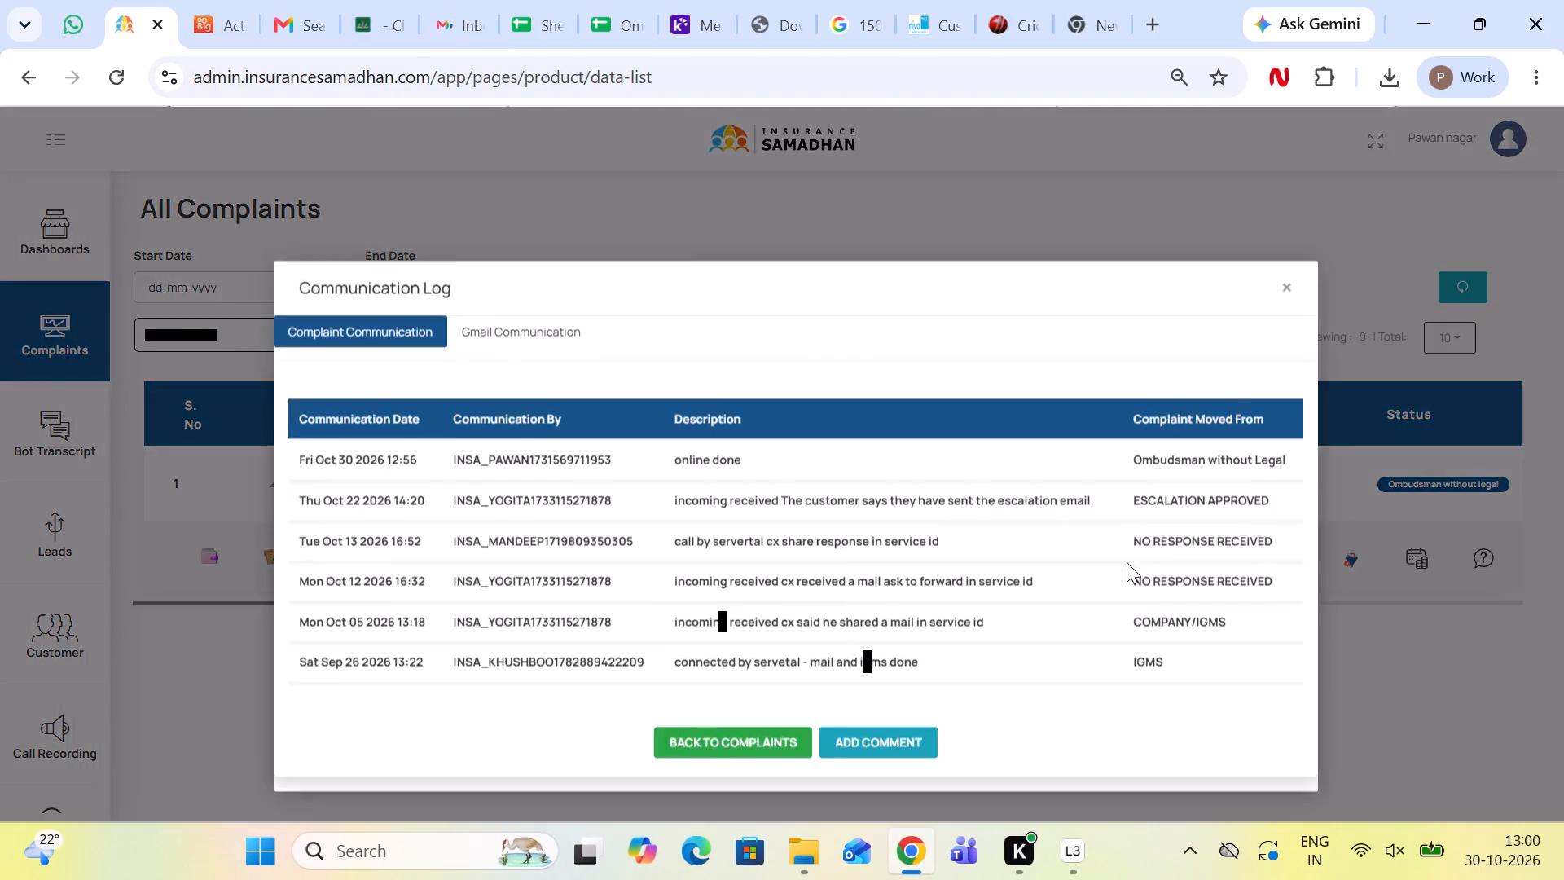
Back in the CFS October sheet, fill the whole of row 810 with bright green.
left_click(520, 0)
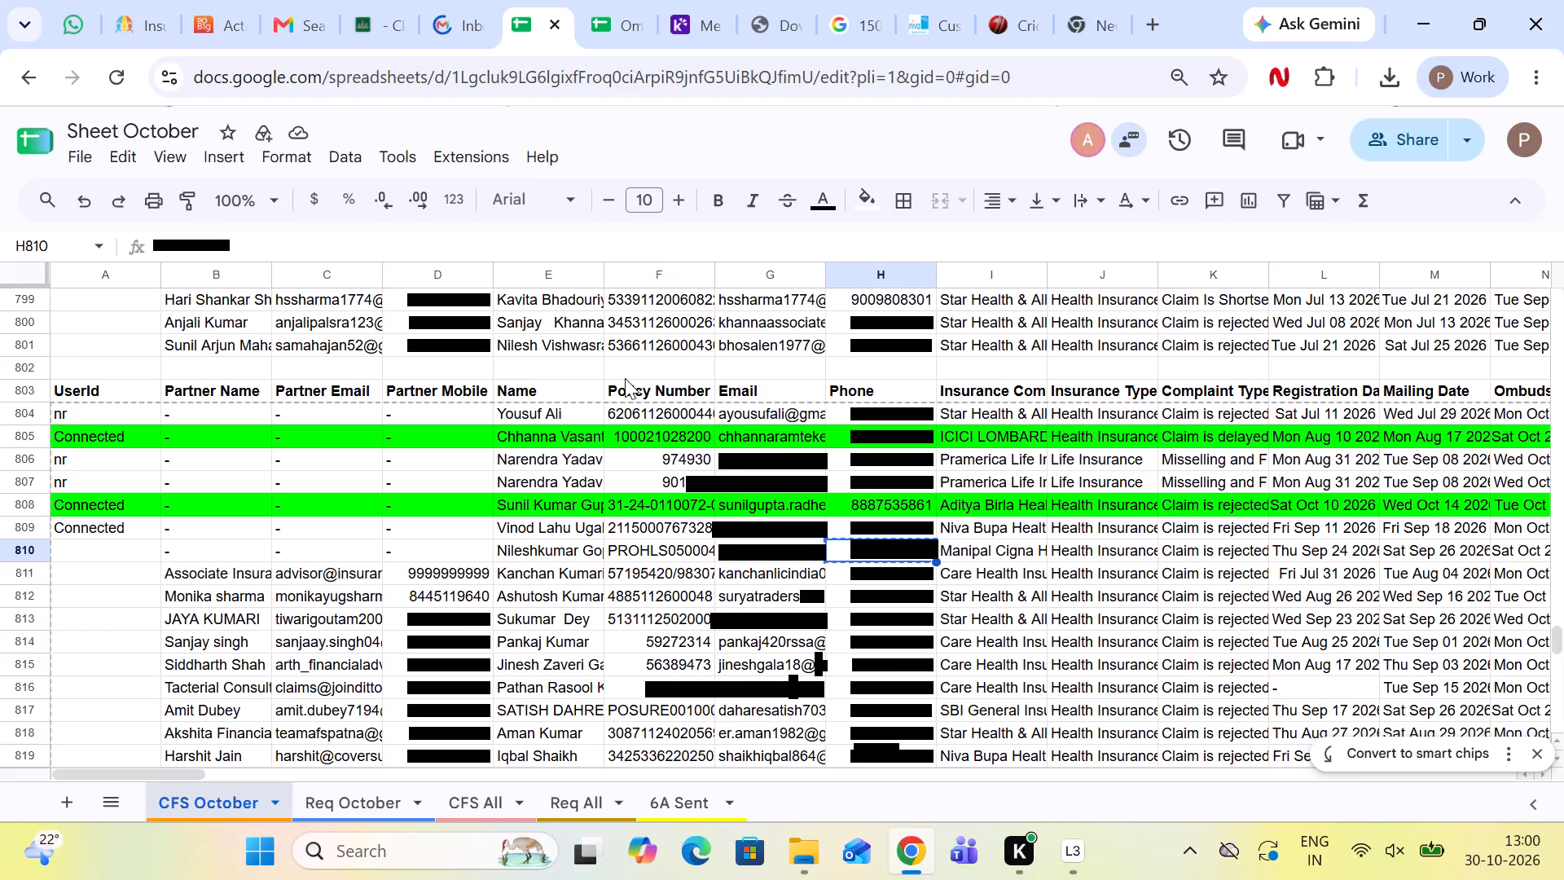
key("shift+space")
left_click(868, 200)
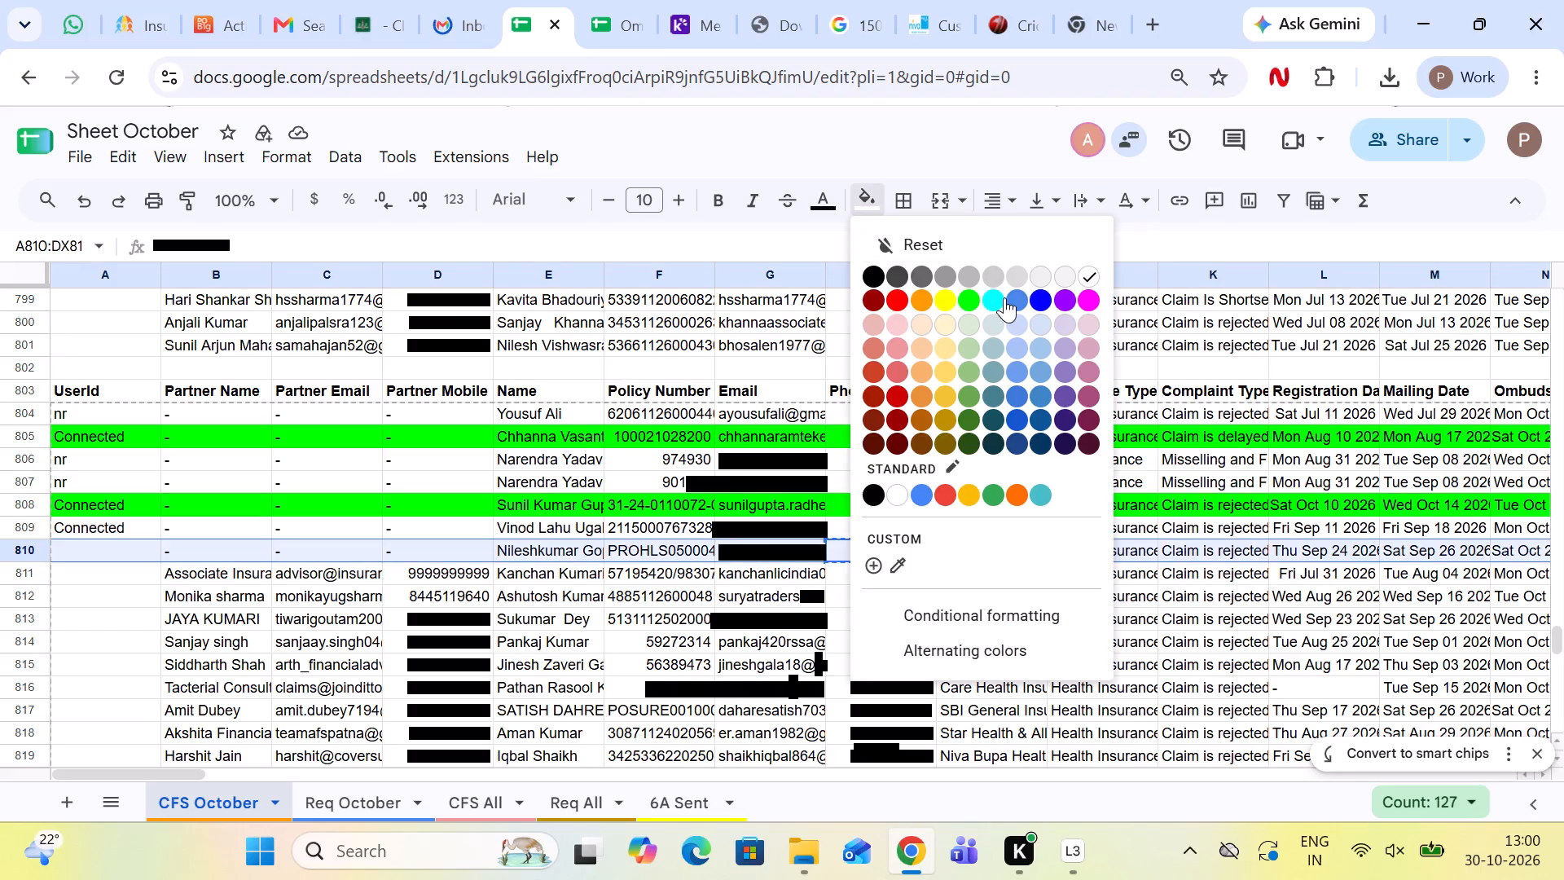
left_click(967, 297)
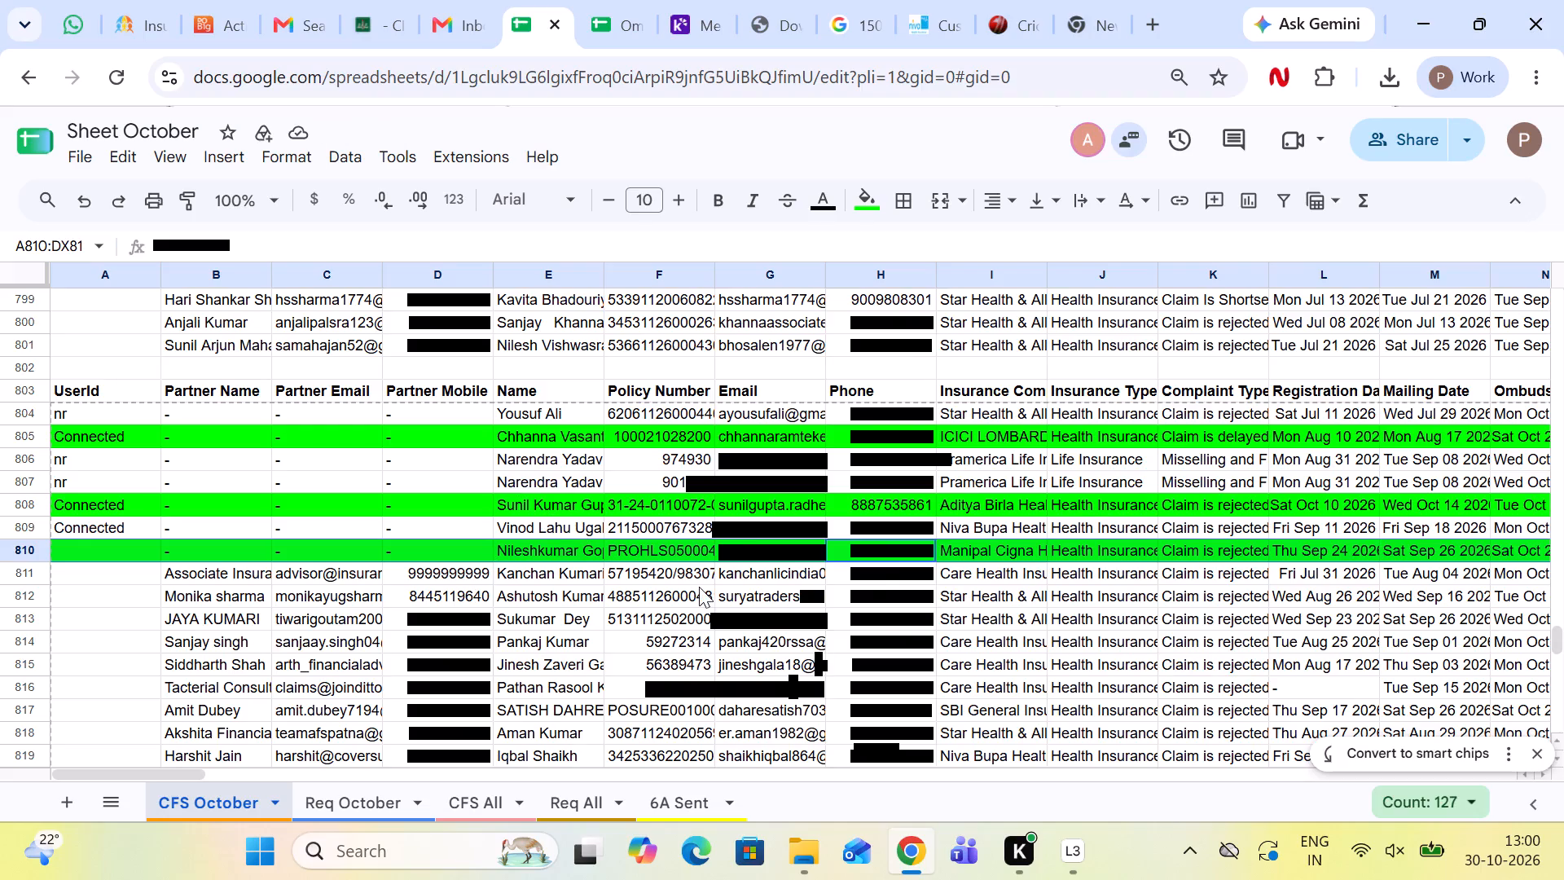
Copy the phone number from row 811 of the CFS October sheet and search for it in Insurance Samadhan's All Complaints list.
left_click(876, 566)
key("ctrl+c")
key("ctrl+c")
key("ctrl+c")
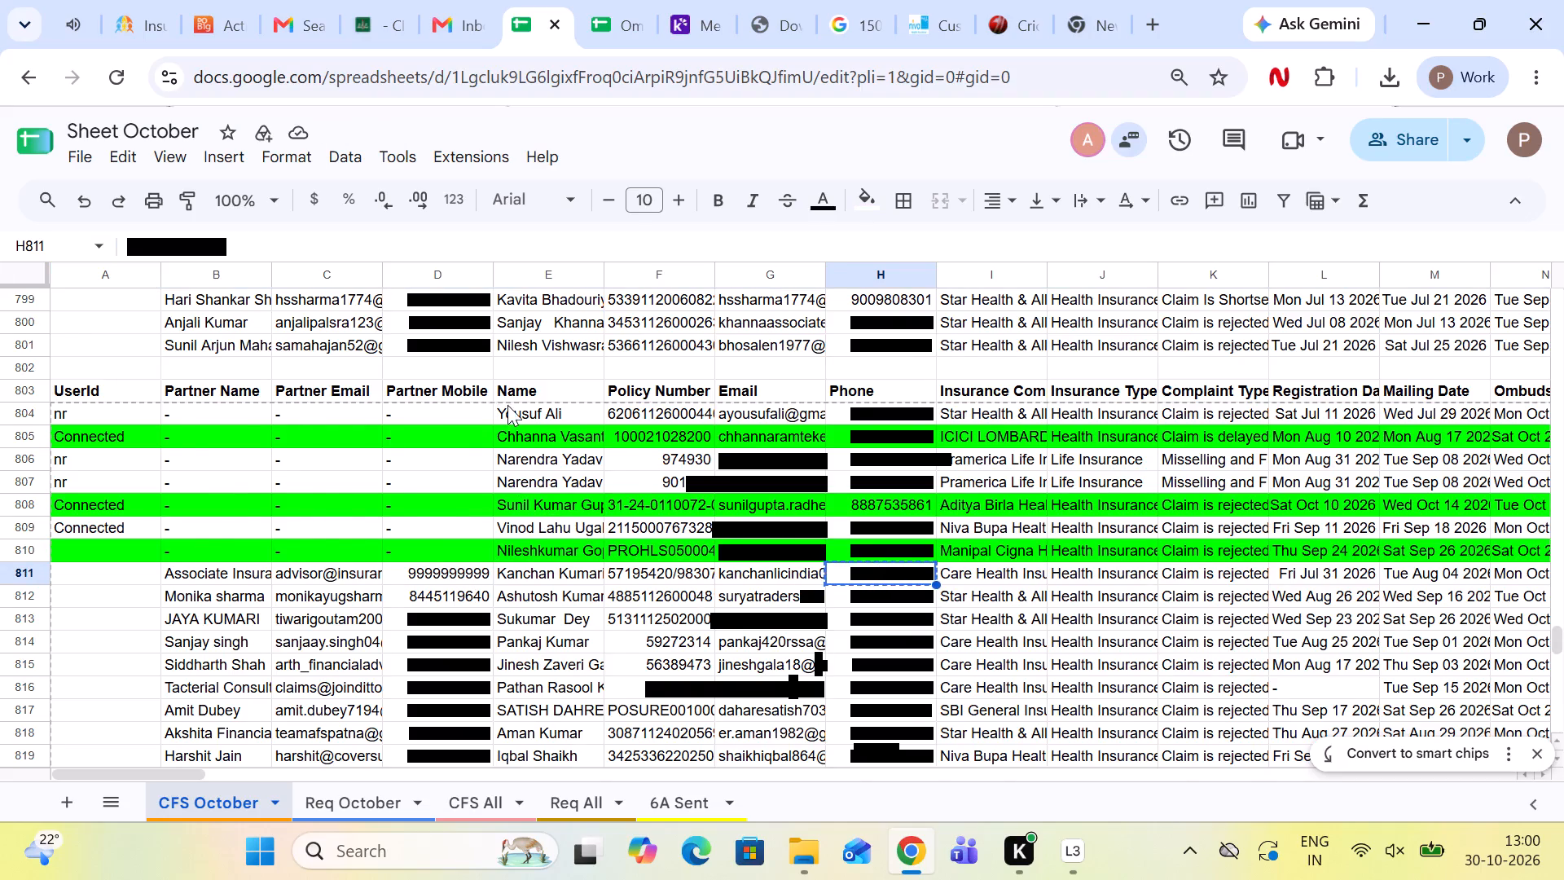
scroll(509, 407, "down", 1)
left_click(195, 0)
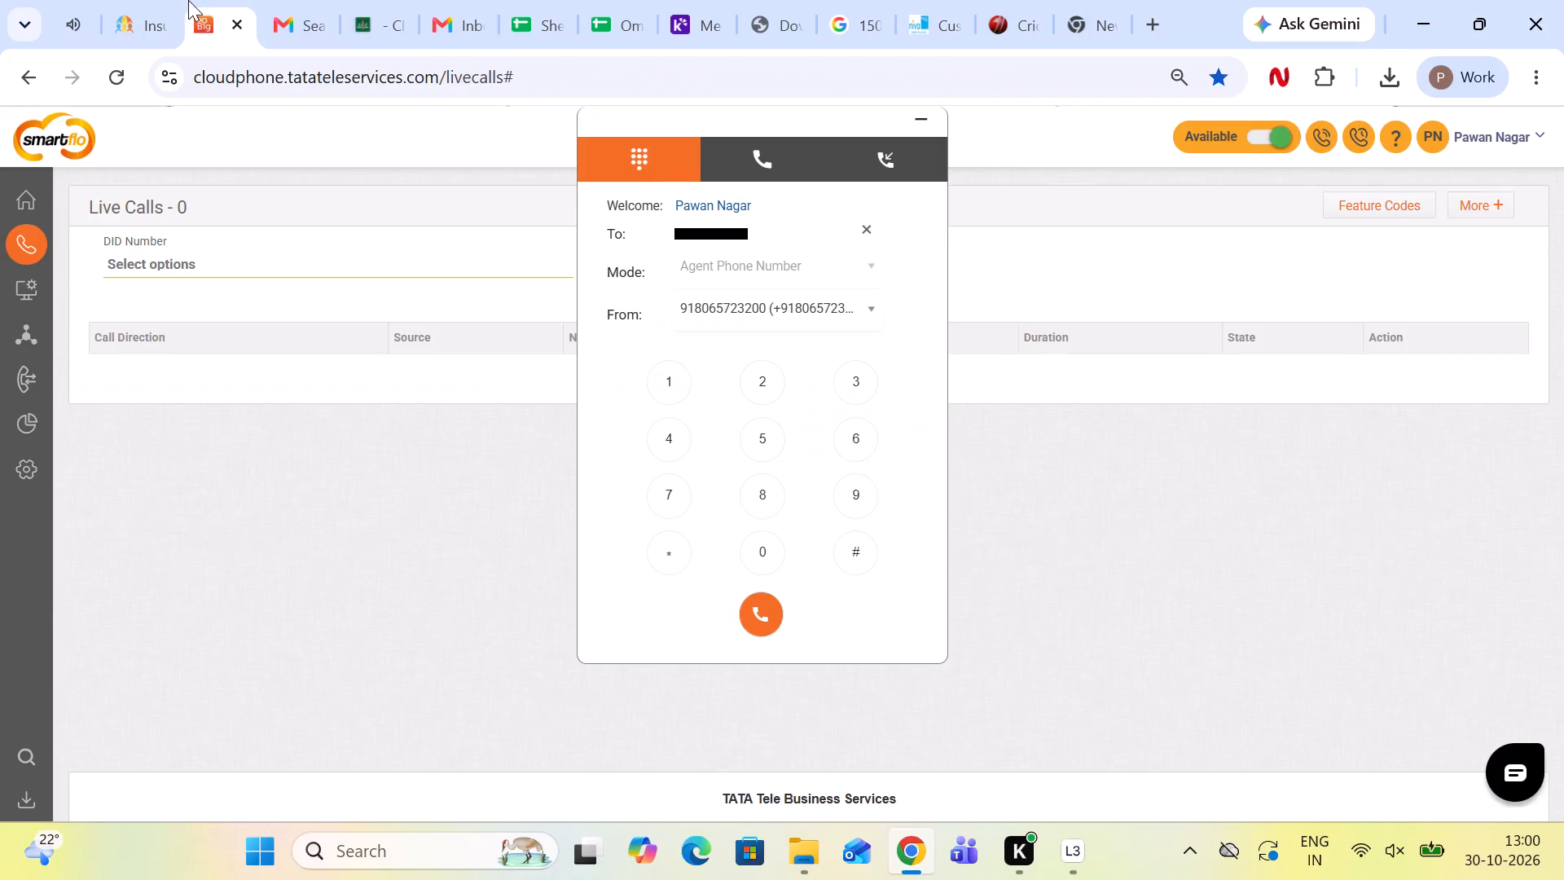
left_click(140, 0)
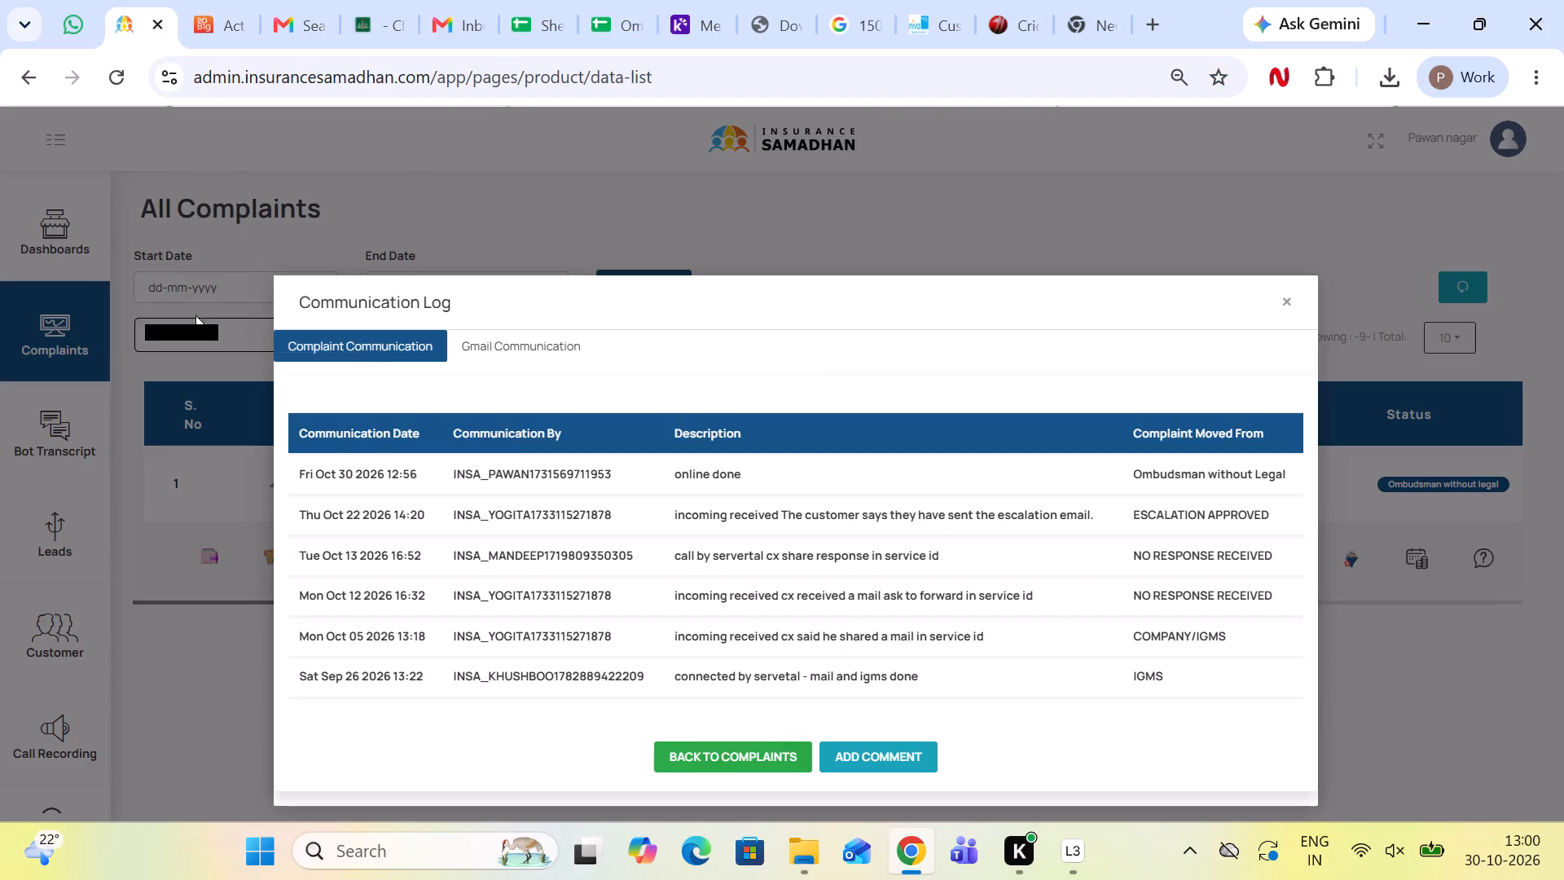
left_click(200, 321)
triple_click(267, 332)
double_click(267, 332, "ctrl")
key("ctrl+v")
left_click(402, 323)
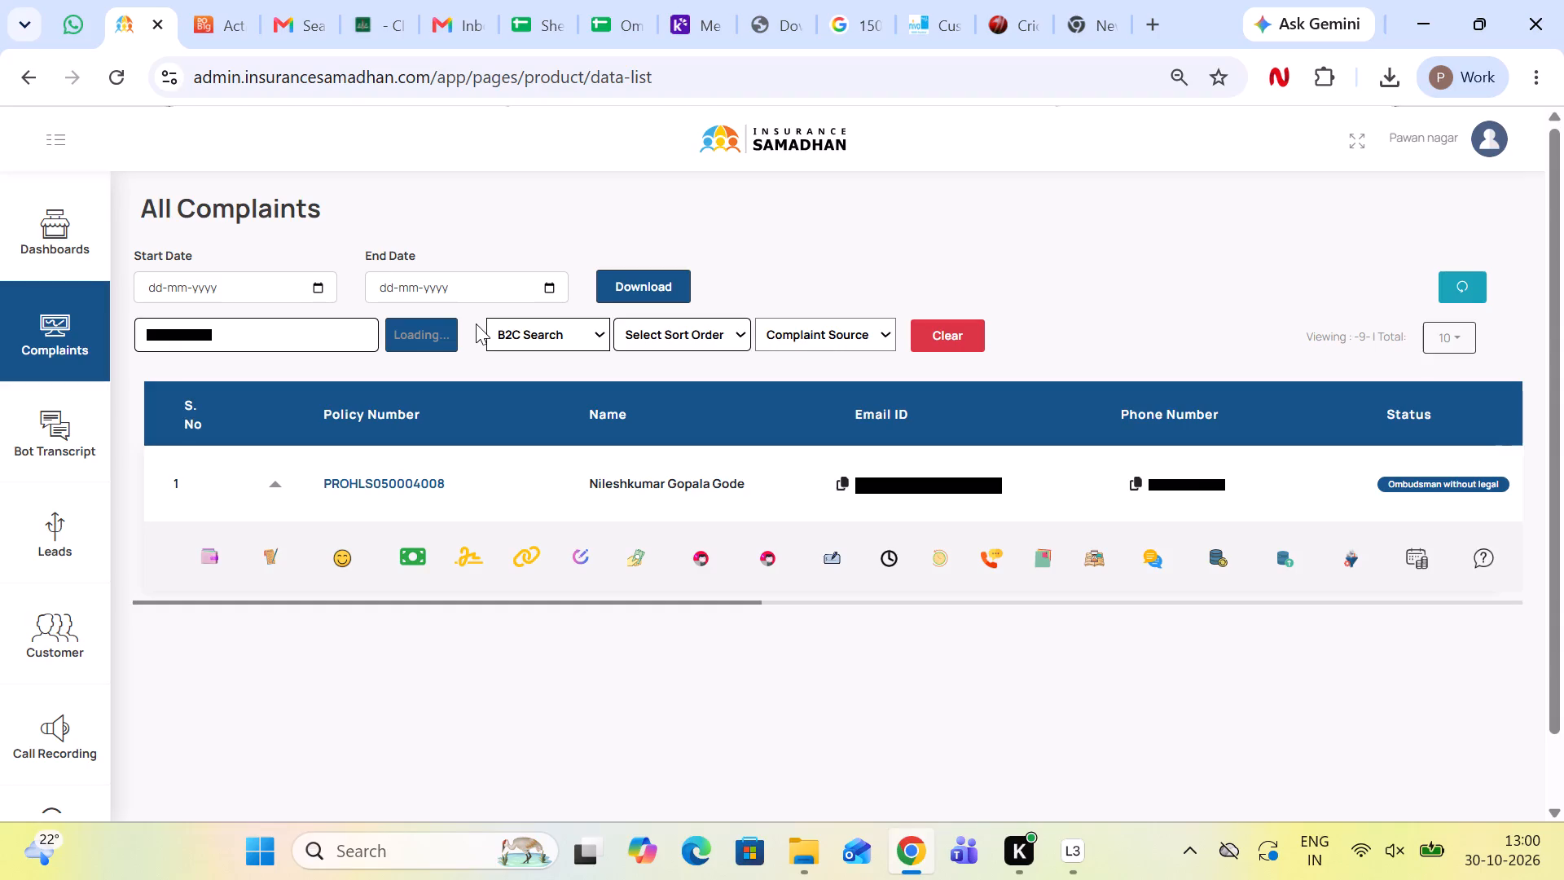
triple_click(431, 331)
left_click(431, 331)
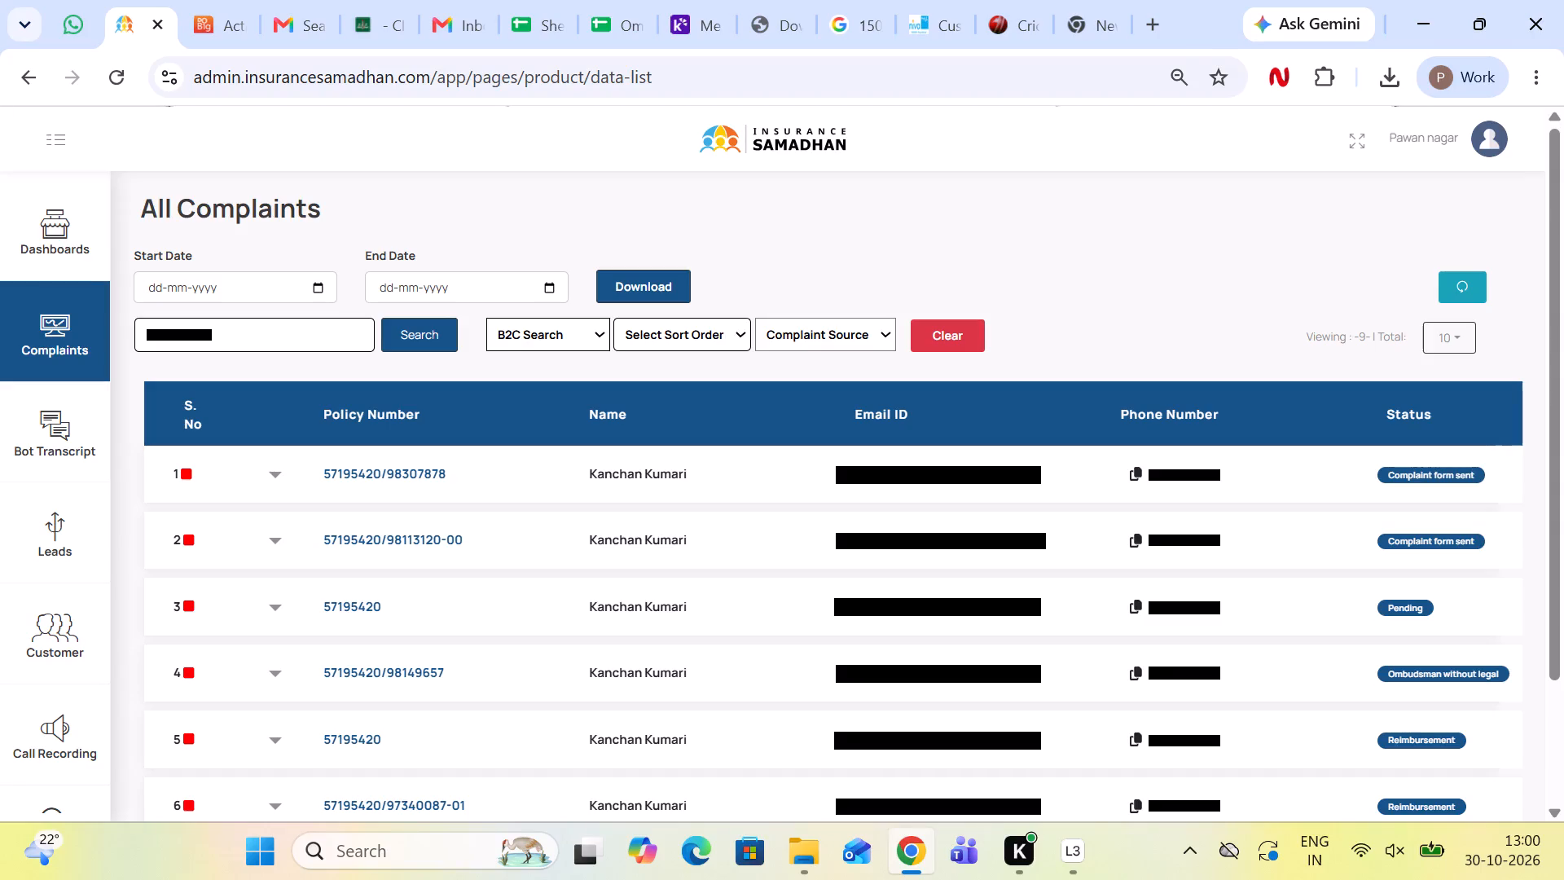
double_click(419, 337)
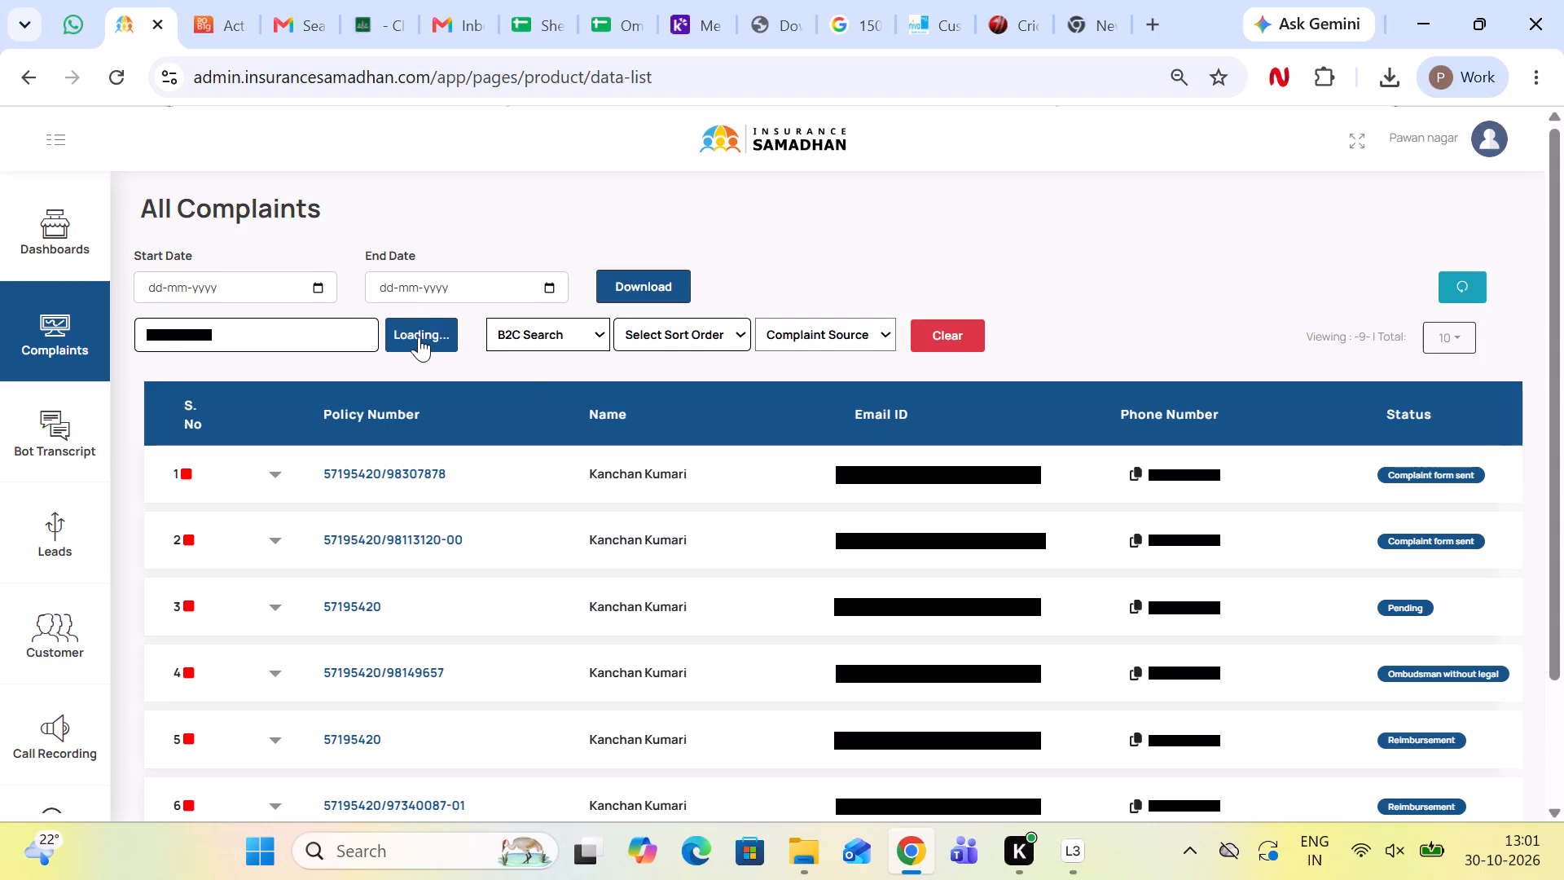
Open the communication list of the found complaint whose status is Ombudsman without legal.
scroll(1033, 495, "down", 6)
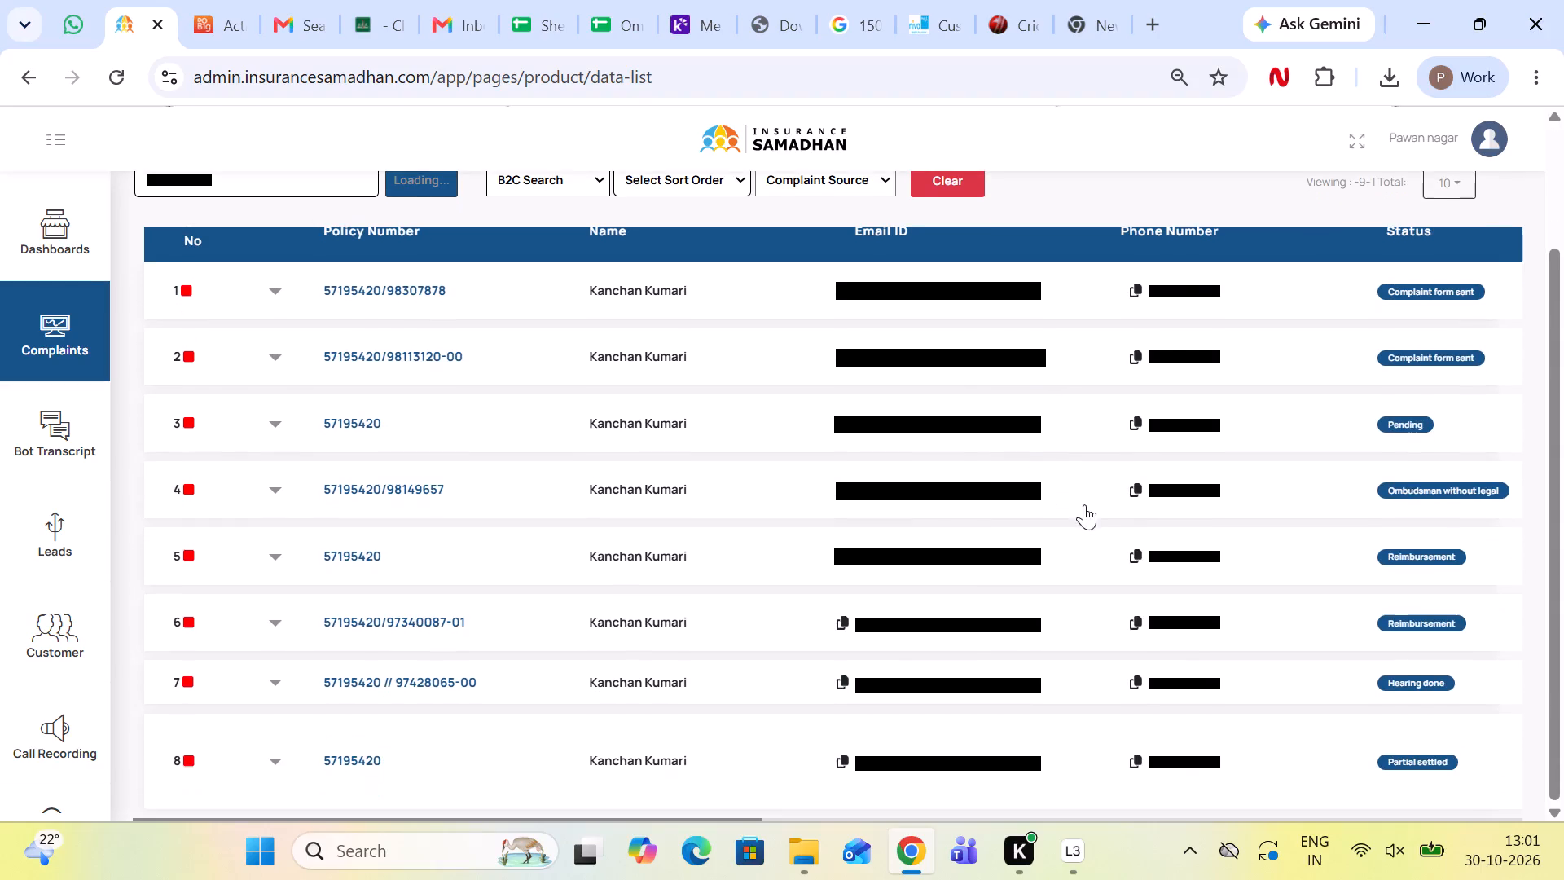
scroll(1094, 509, "up", 3)
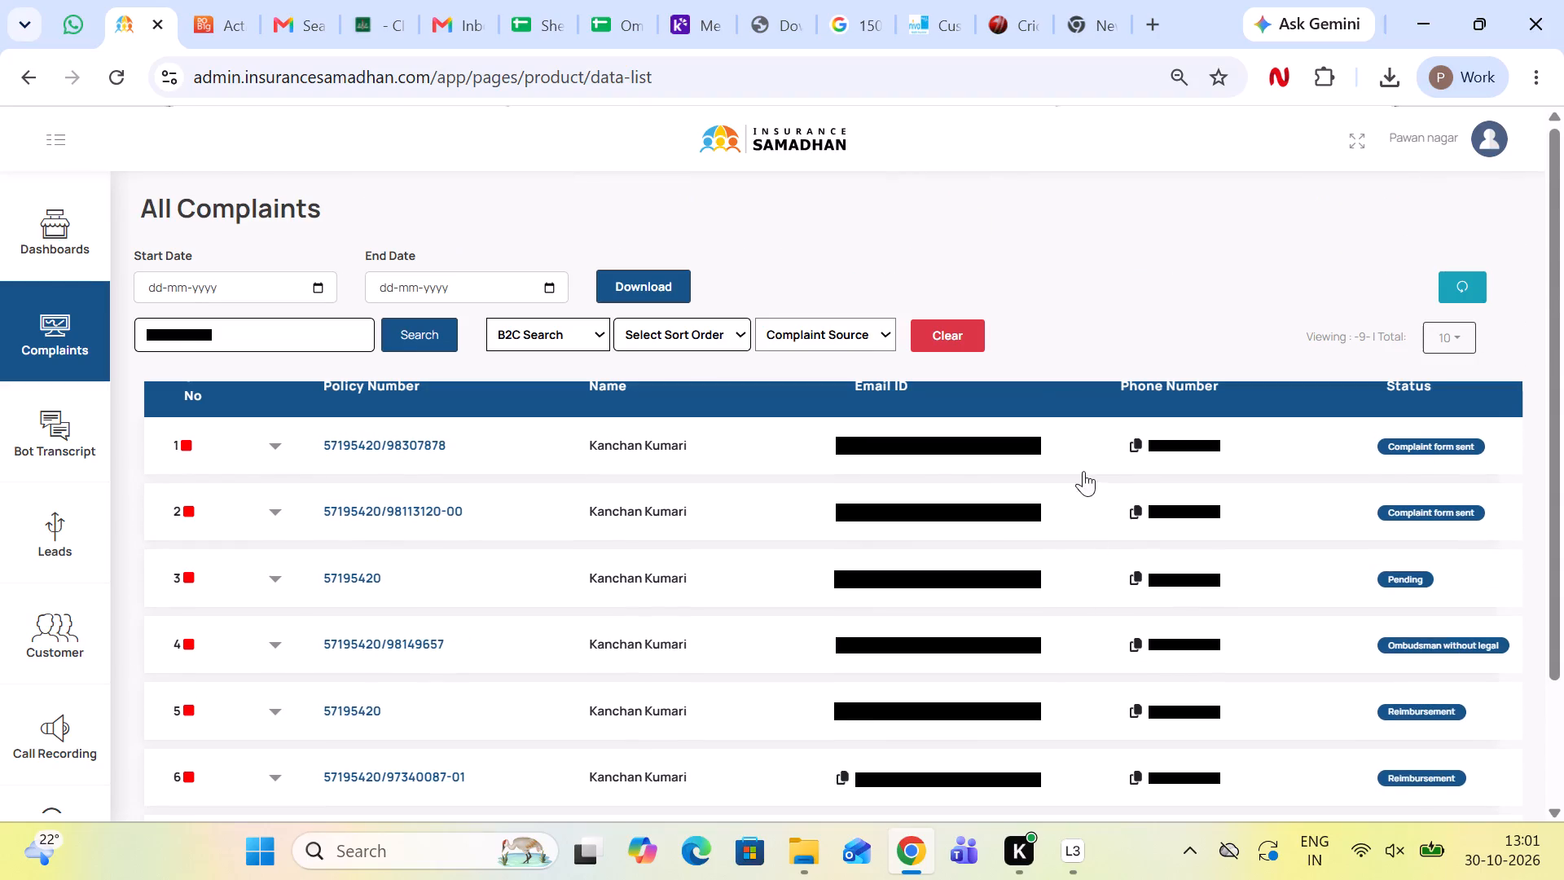
left_click(1089, 627)
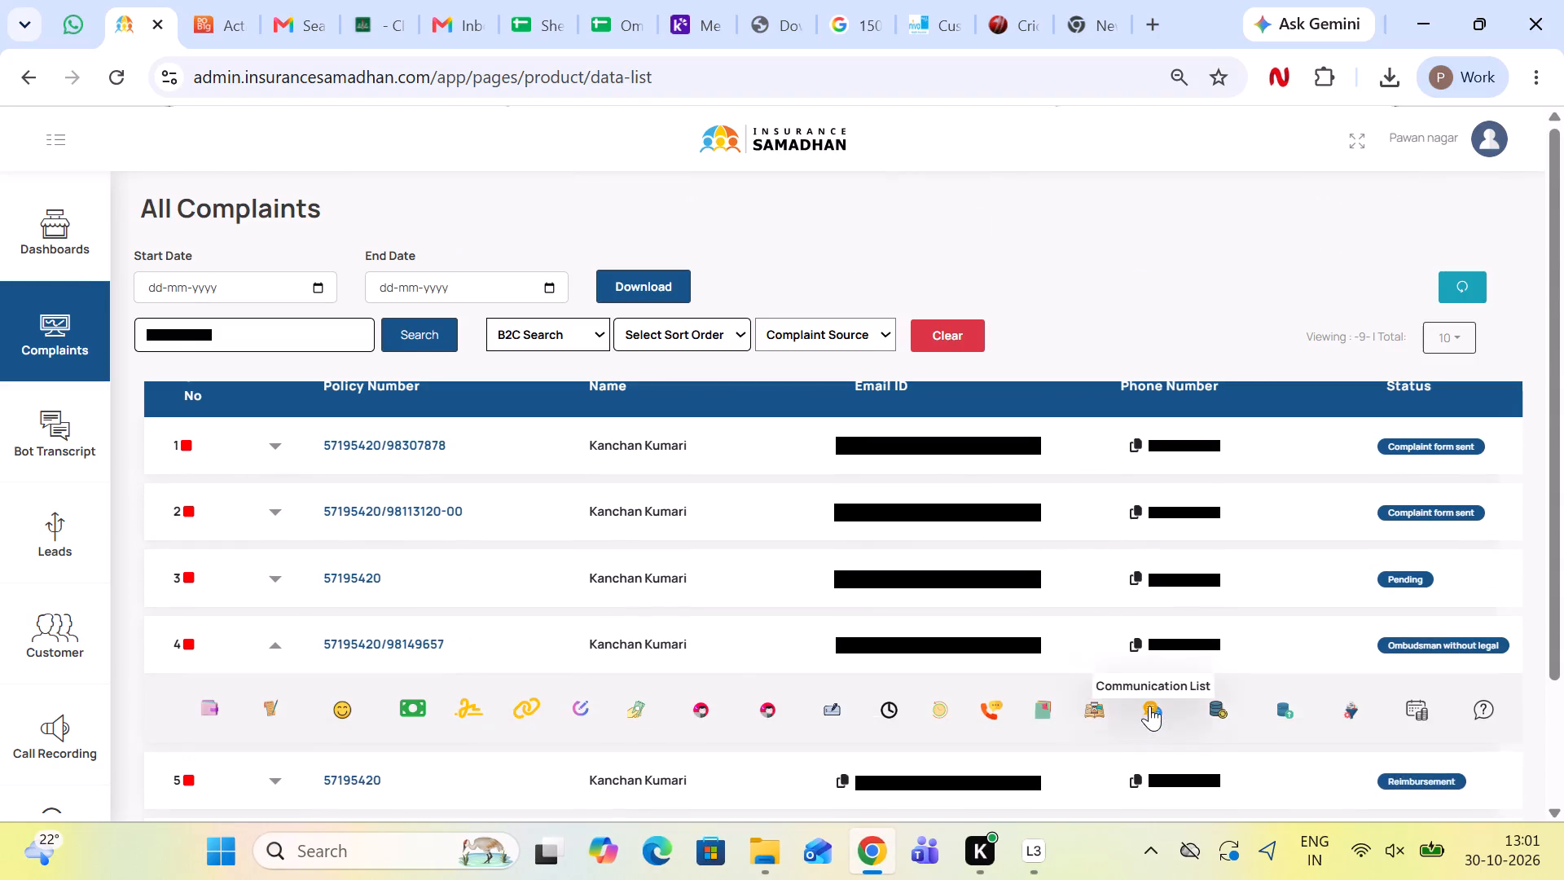
left_click(1149, 706)
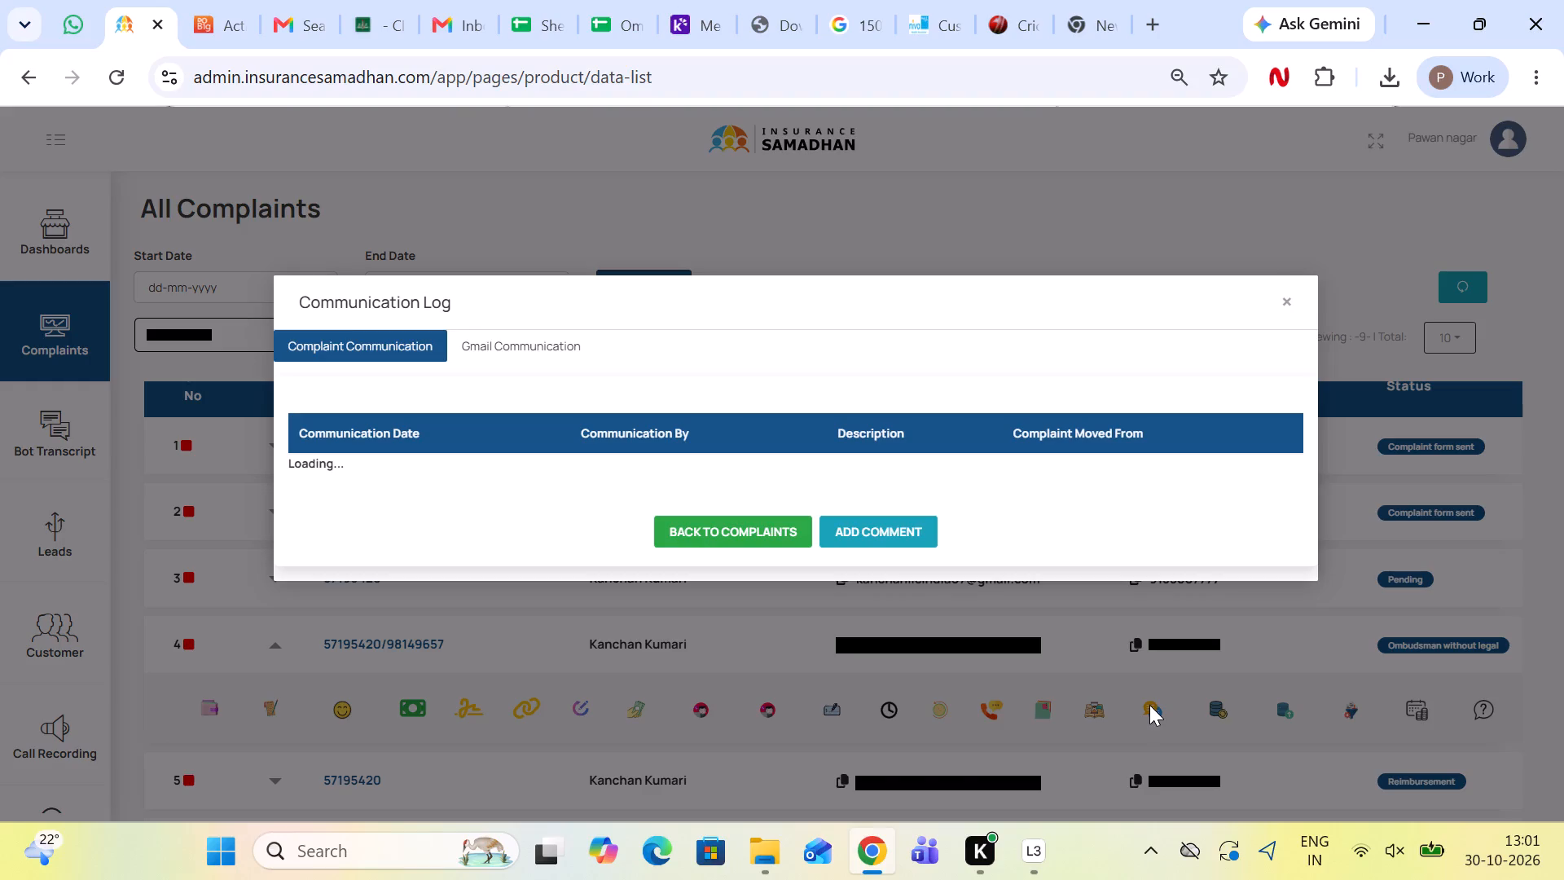
Close the communication log, open the first listed complaint with status Complaint form sent, and examine its uploaded documents.
left_click(1053, 230)
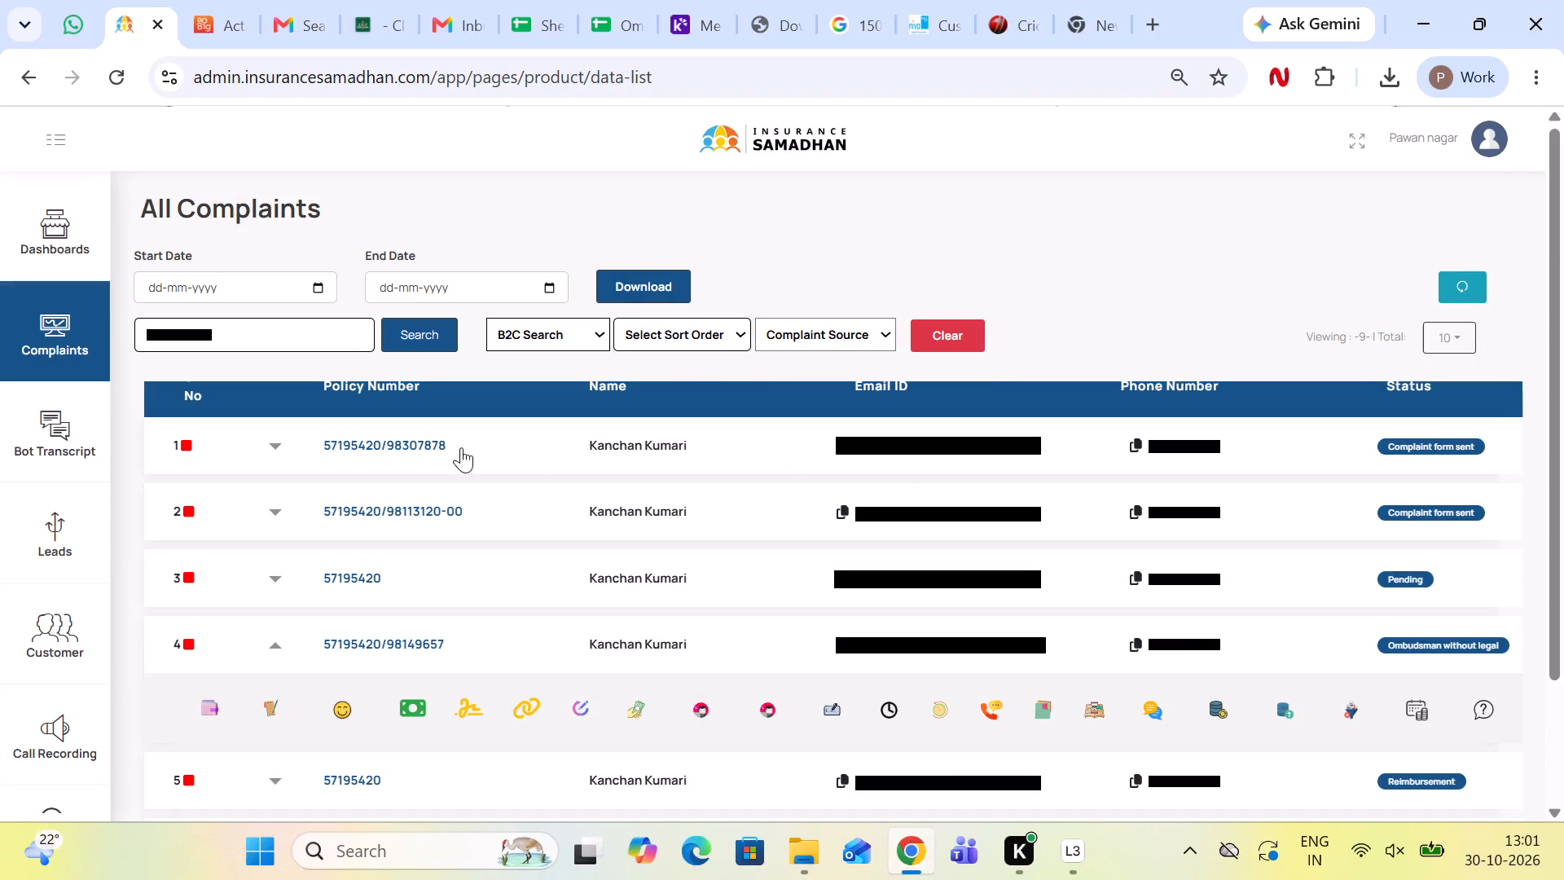
left_click(420, 441)
left_click(935, 275)
scroll(622, 503, "down", 3)
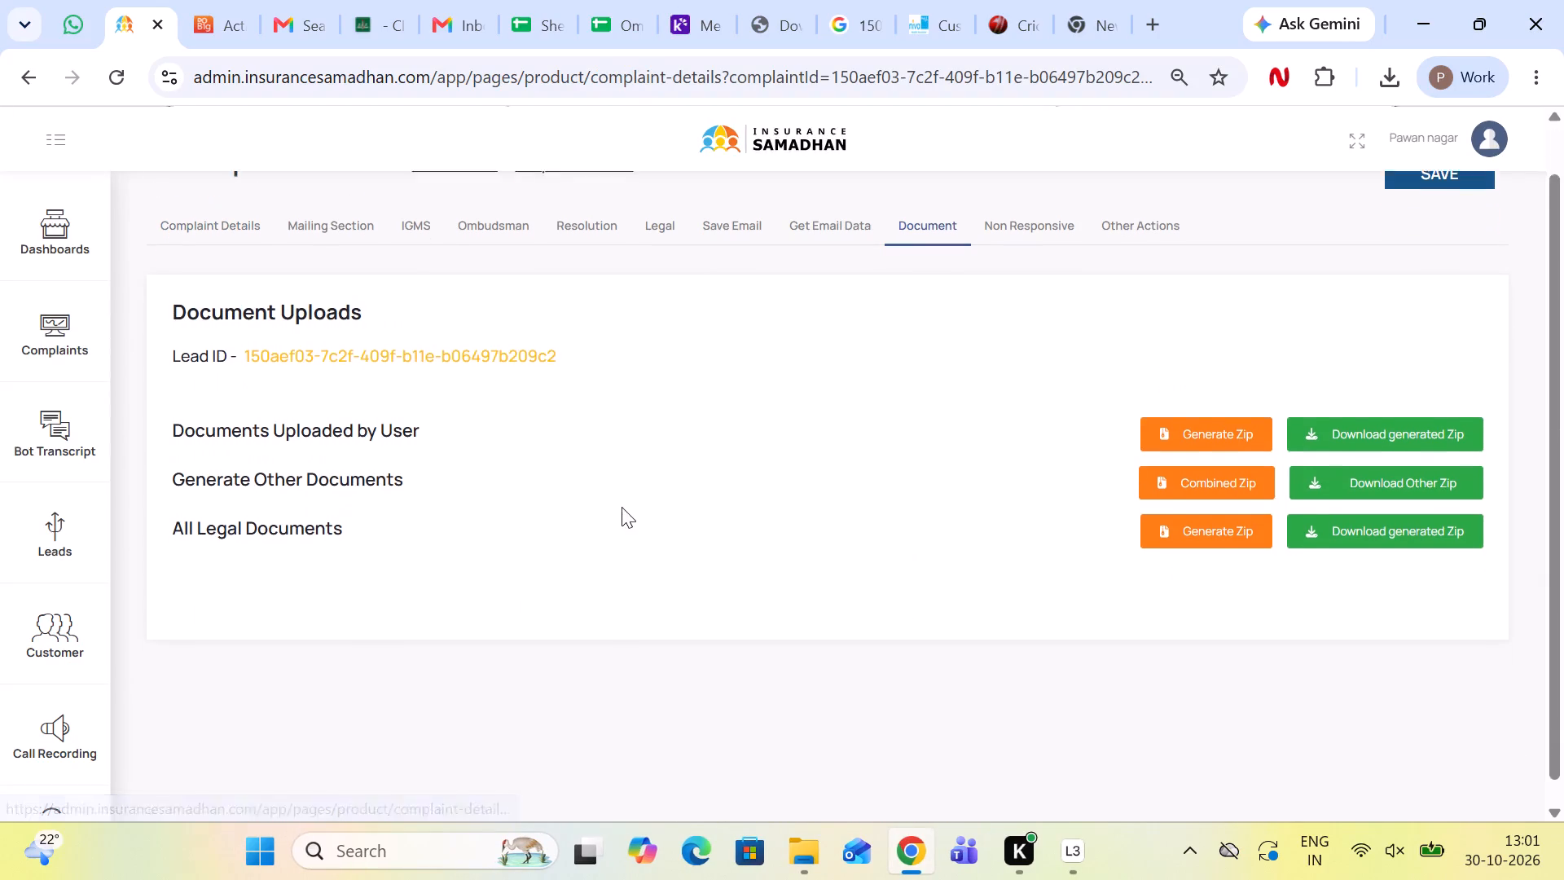
scroll(651, 489, "up", 3)
scroll(652, 489, "down", 1)
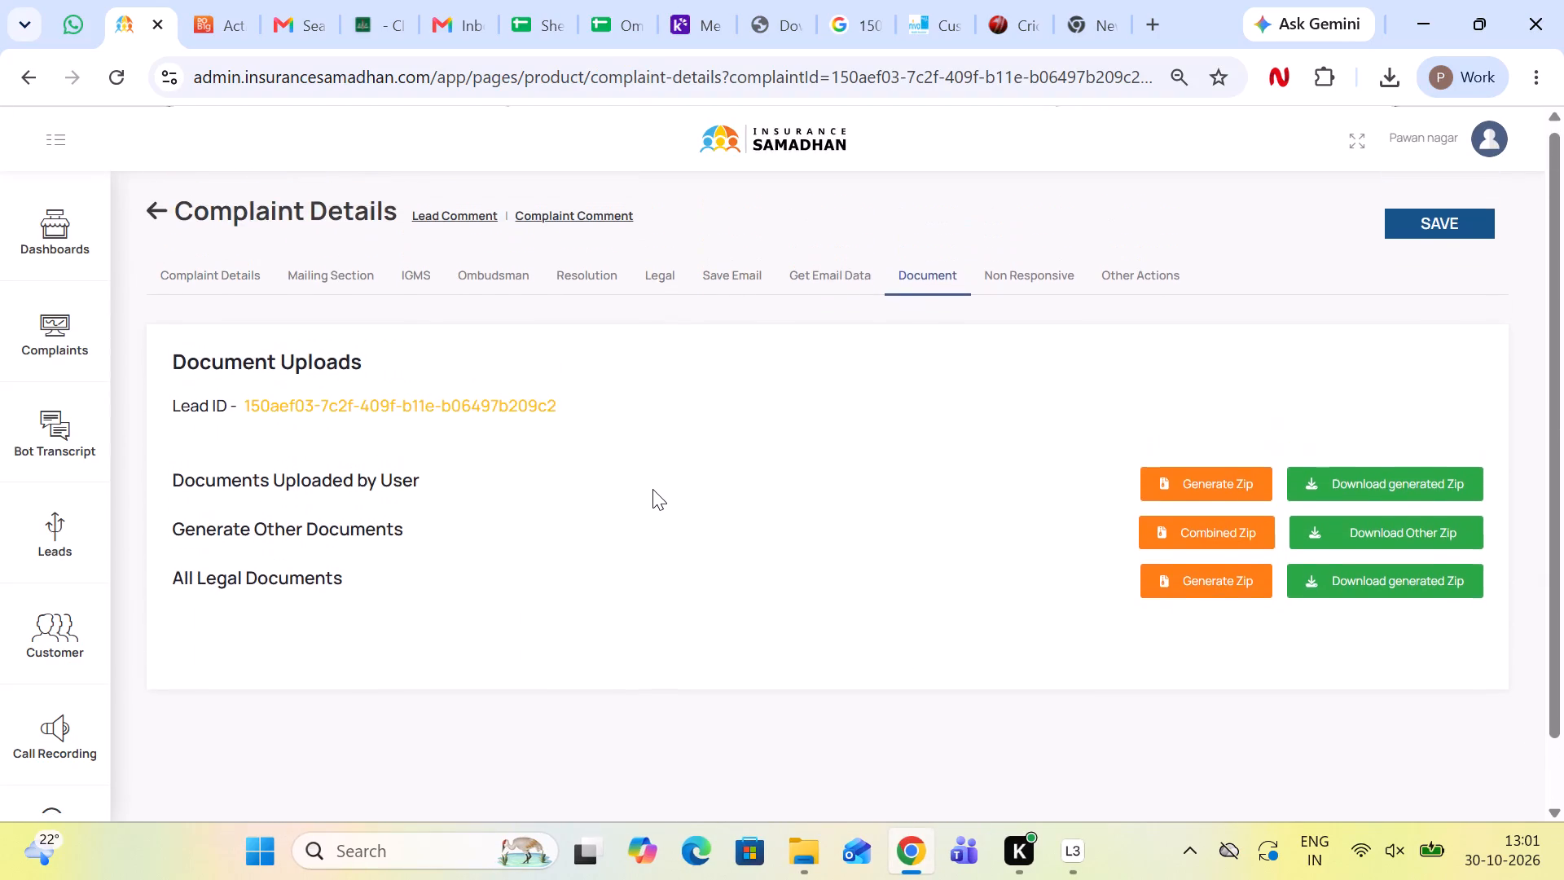
scroll(652, 489, "down", 1)
scroll(661, 496, "up", 3)
left_click(233, 294)
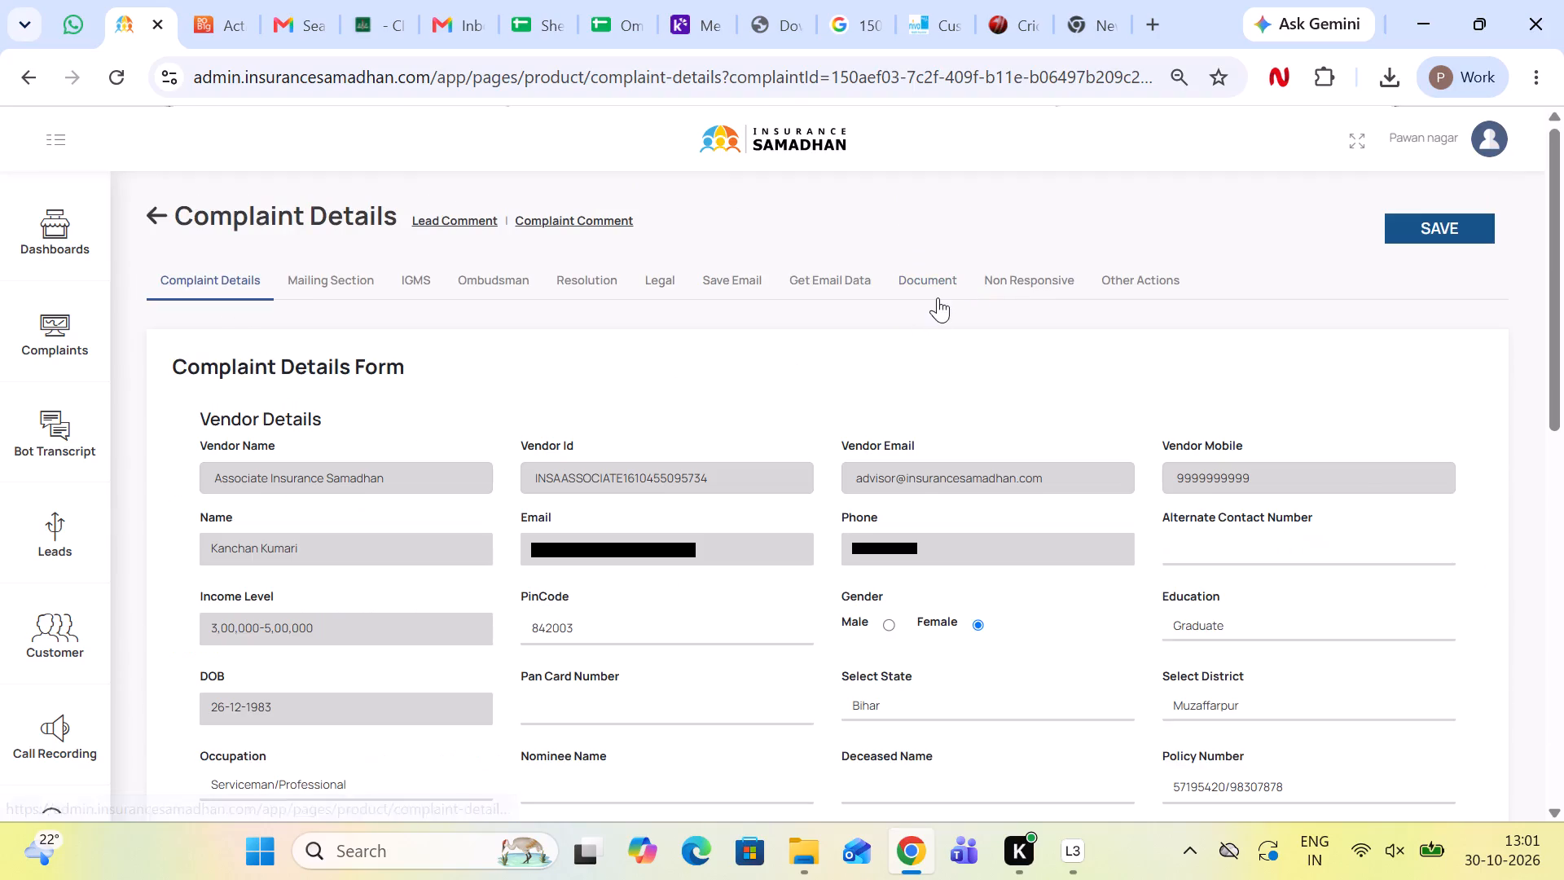
left_click(939, 289)
scroll(586, 522, "down", 2)
scroll(617, 513, "up", 2)
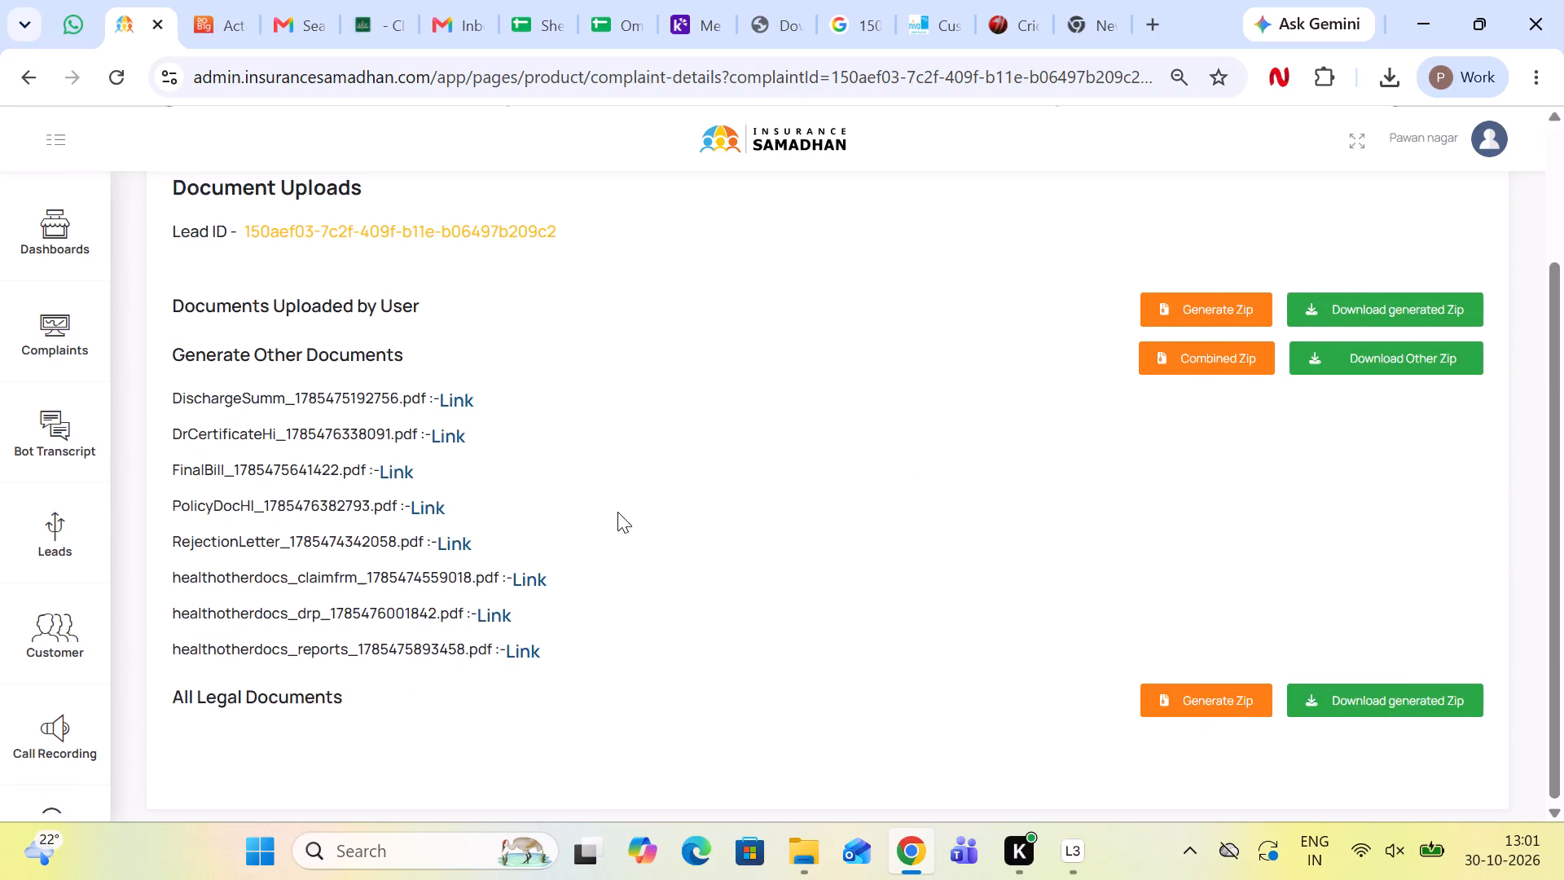
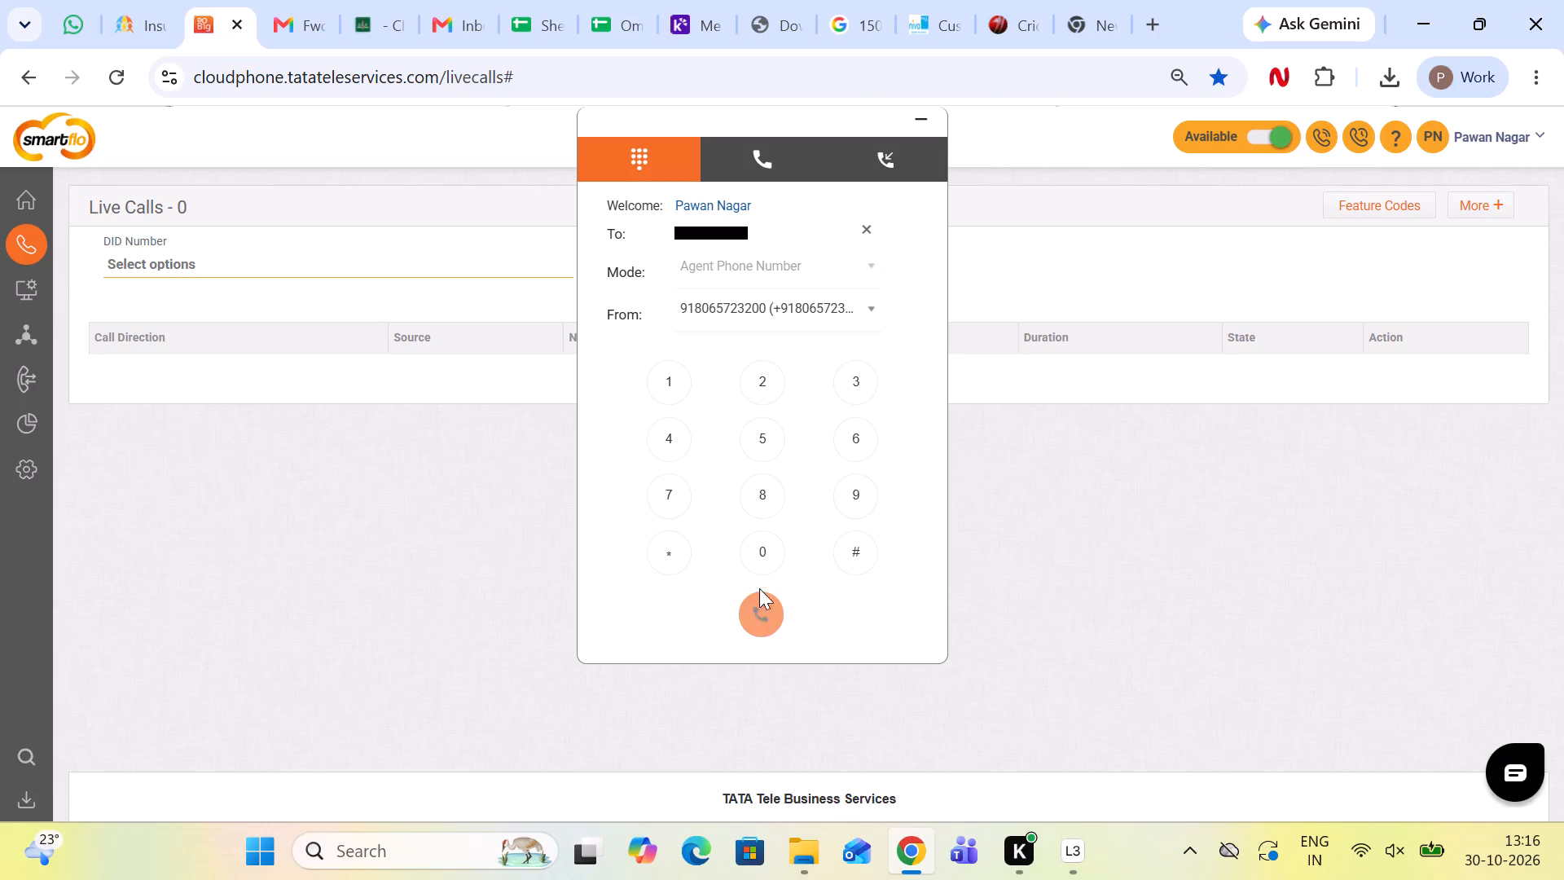
Re-enter the customer's phone number in the Smartflo dialer, place the call and redial it twice.
double_click(777, 239)
key("ctrl+x")
key("ctrl+v")
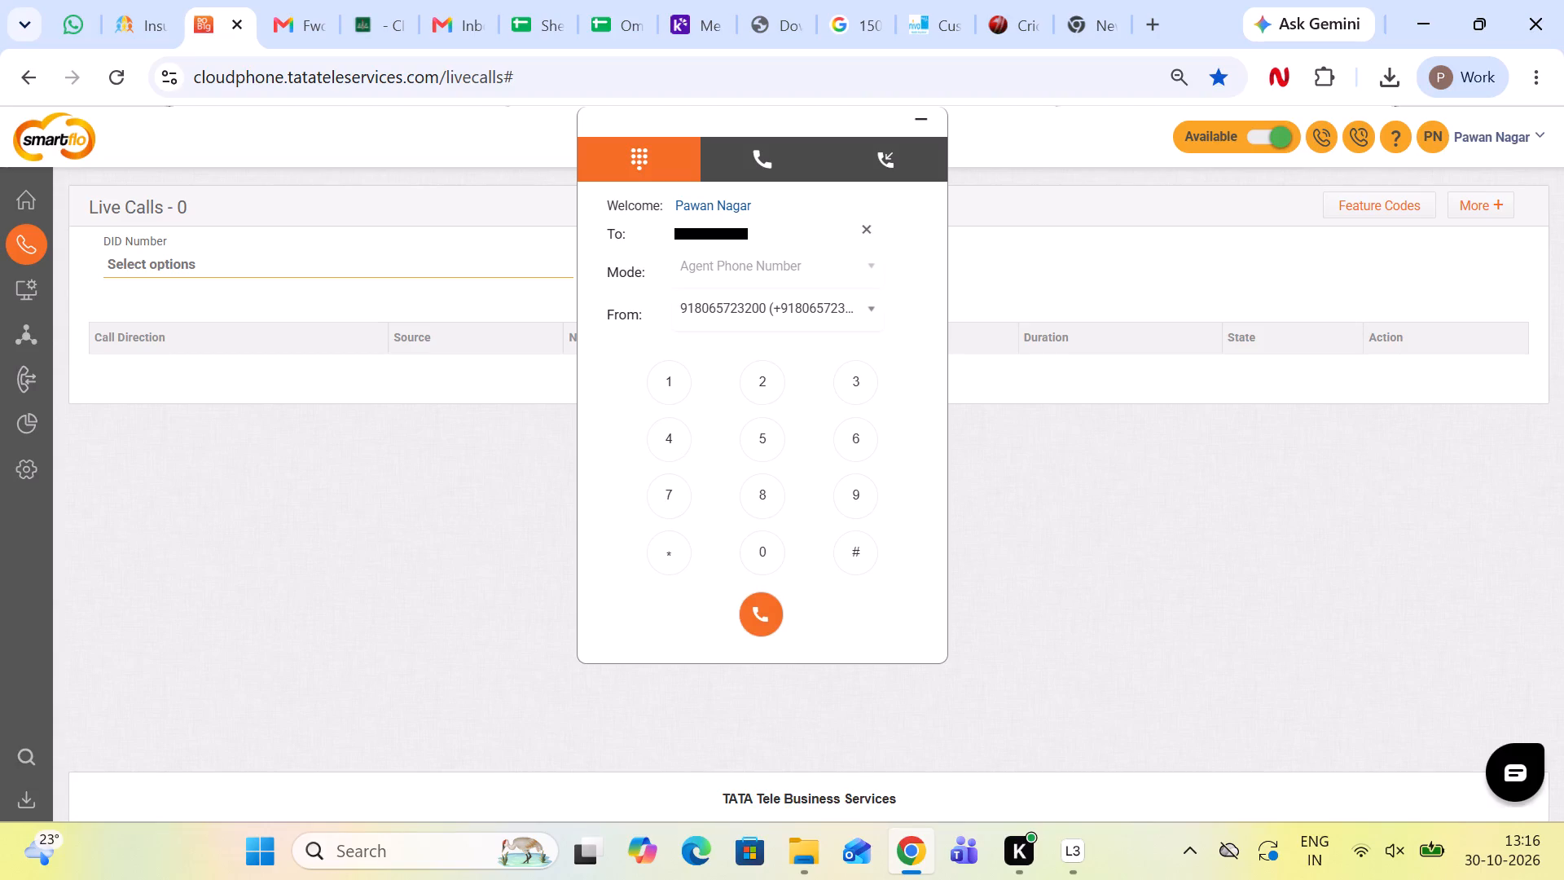
left_click(775, 618)
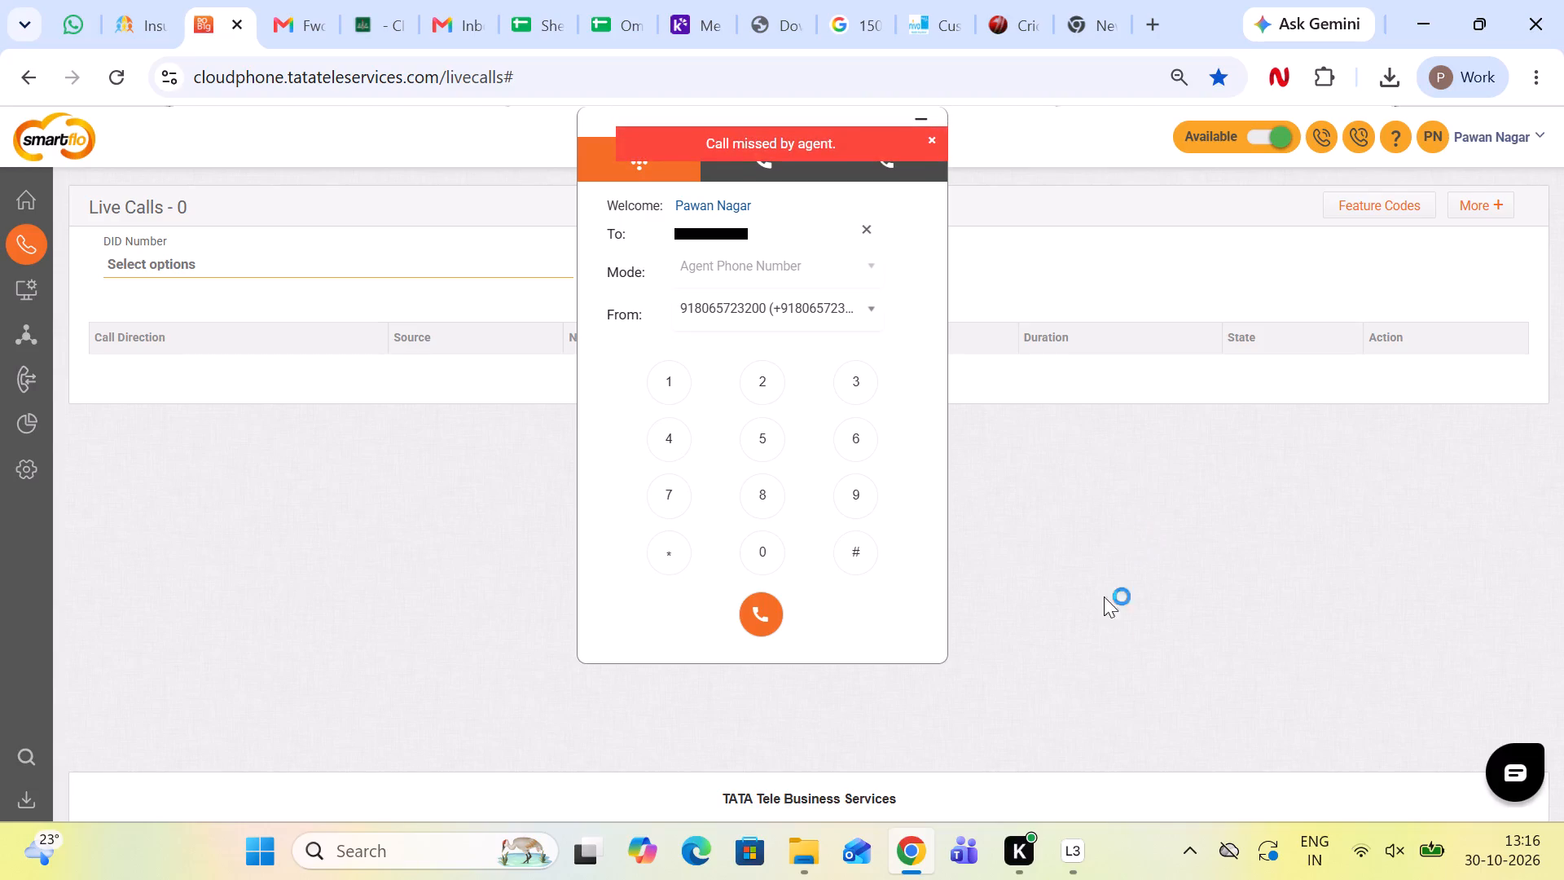
left_click(758, 626)
left_click(742, 609)
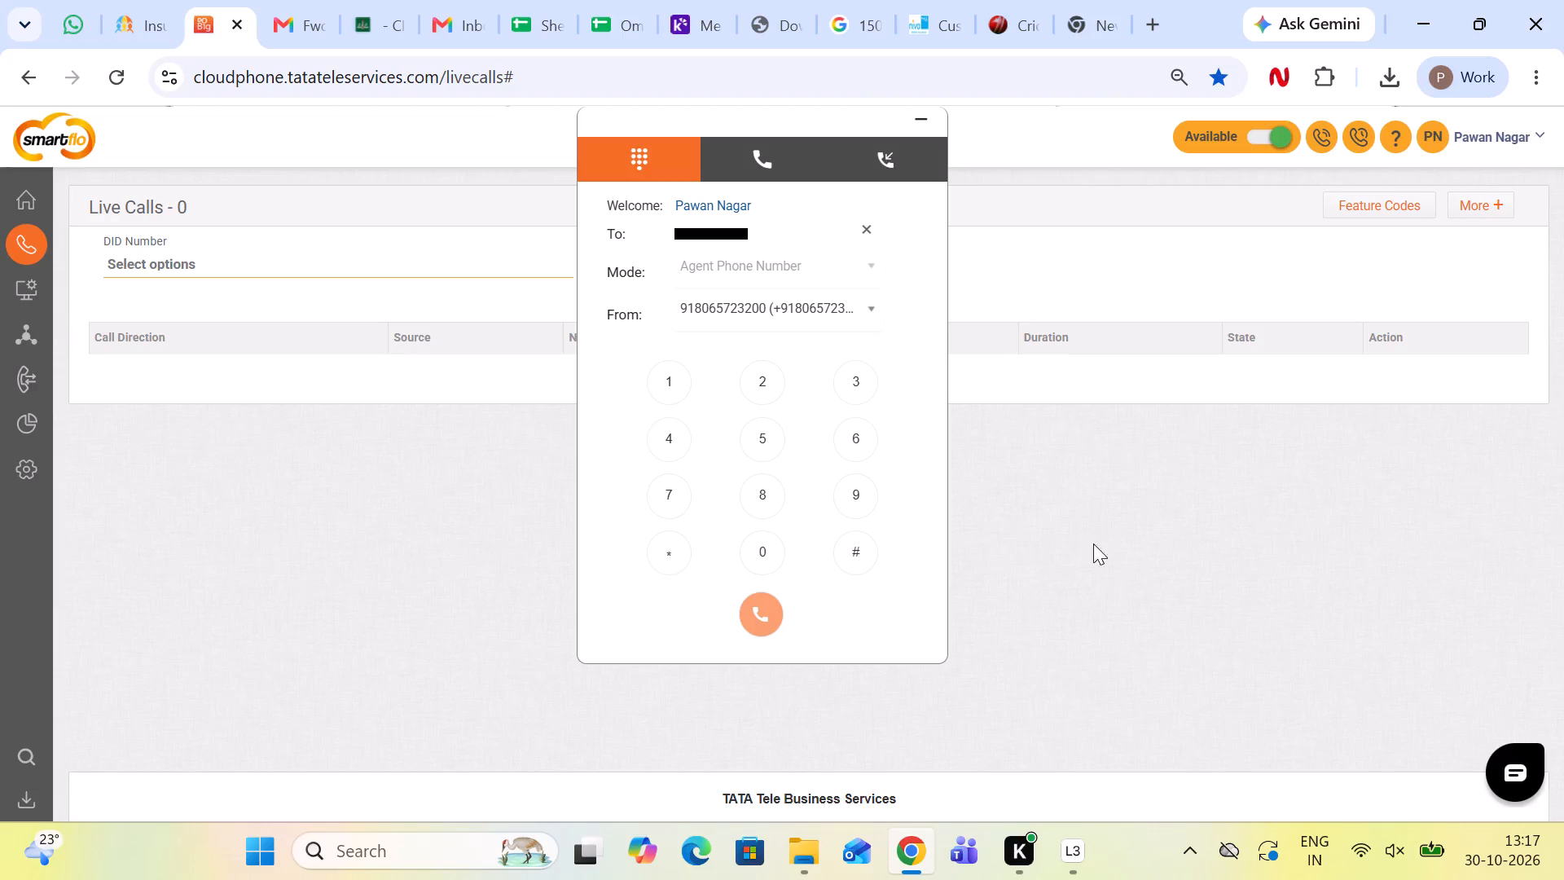
Re-enter the customer's phone number in the dialer, check the open complaint's details in Insurance Samadhan and return to Smartflo.
double_click(764, 227)
key("ctrl+x")
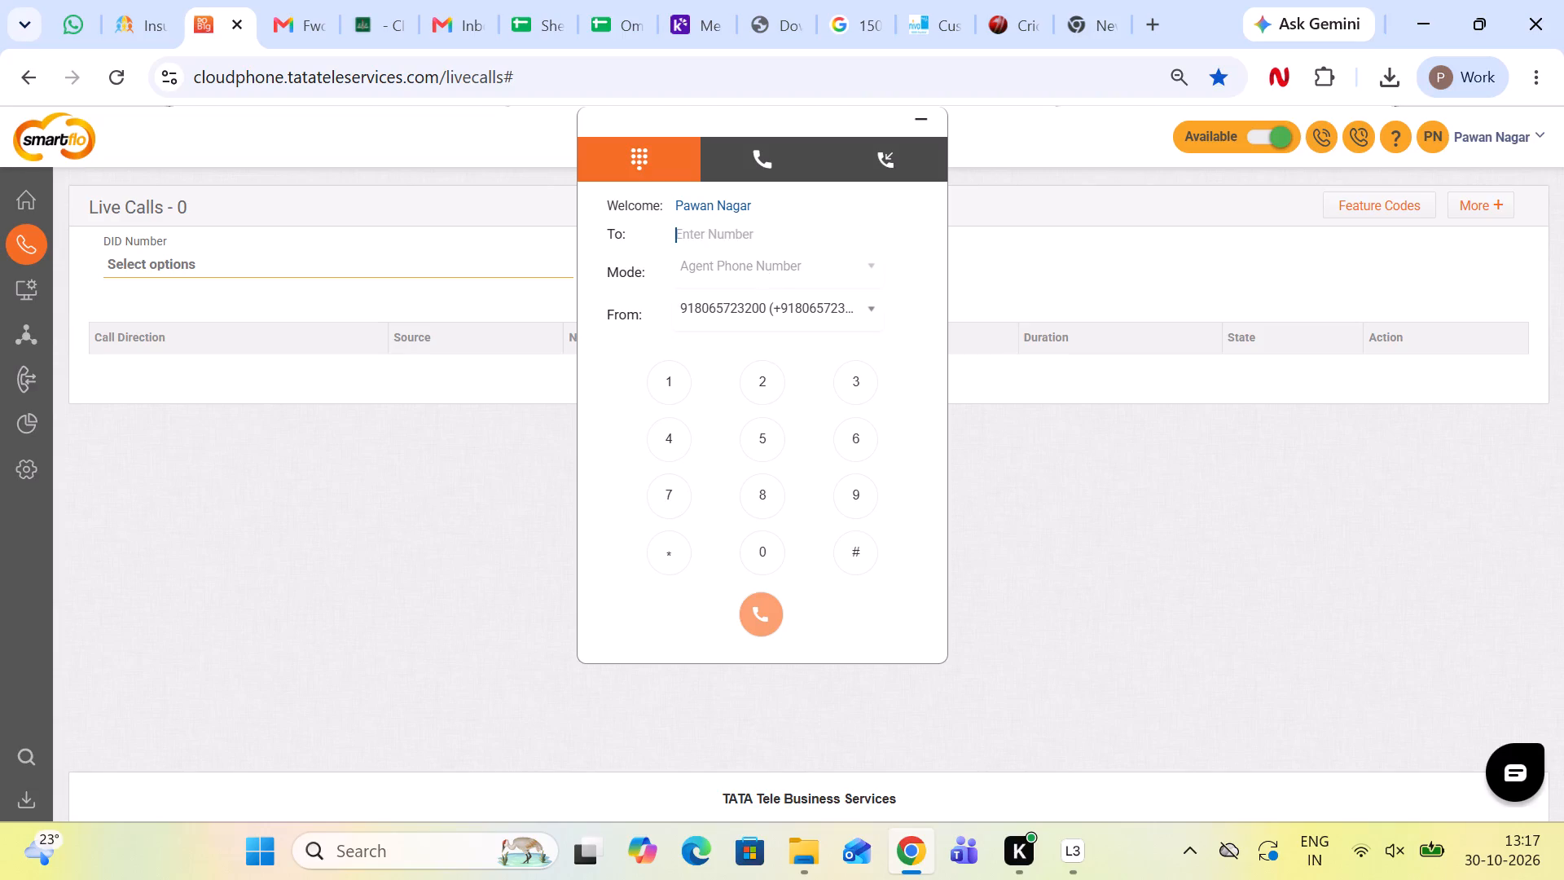
key("ctrl+v")
left_click(152, 0)
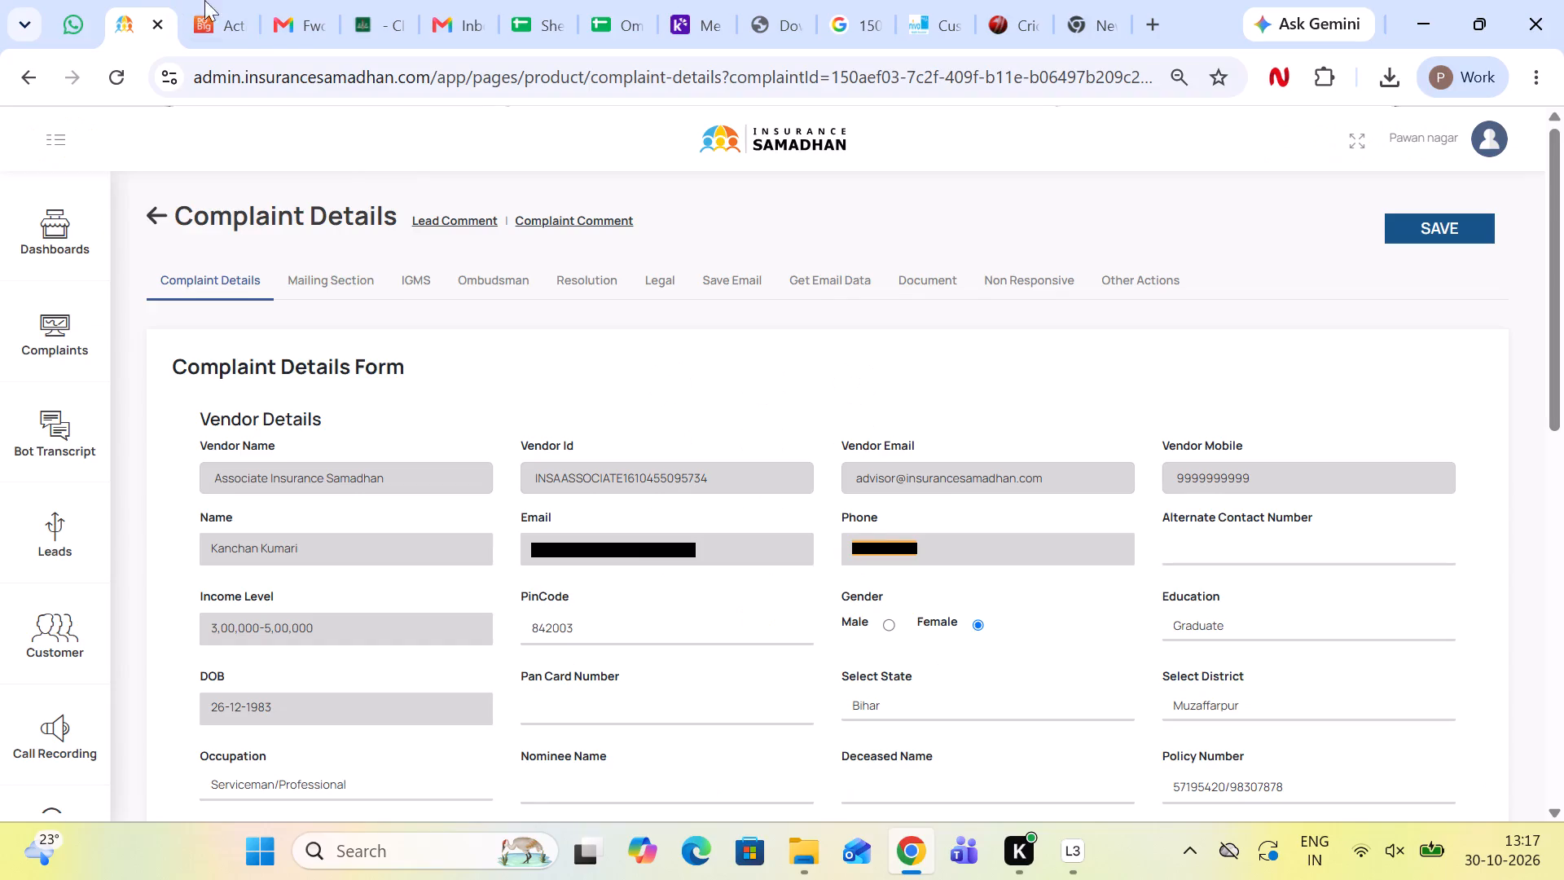
left_click(228, 0)
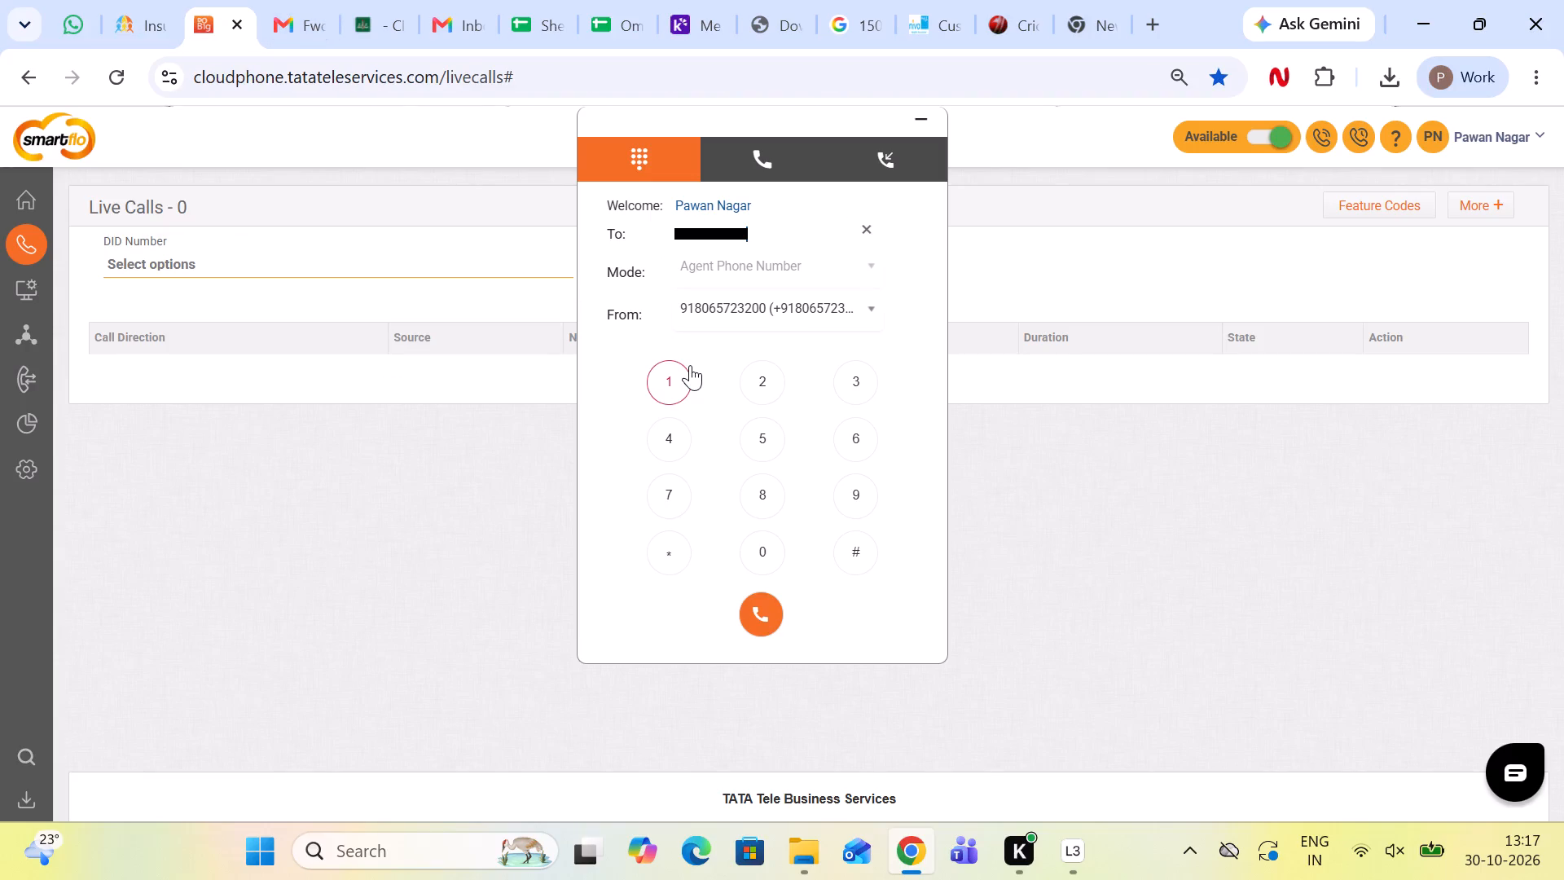
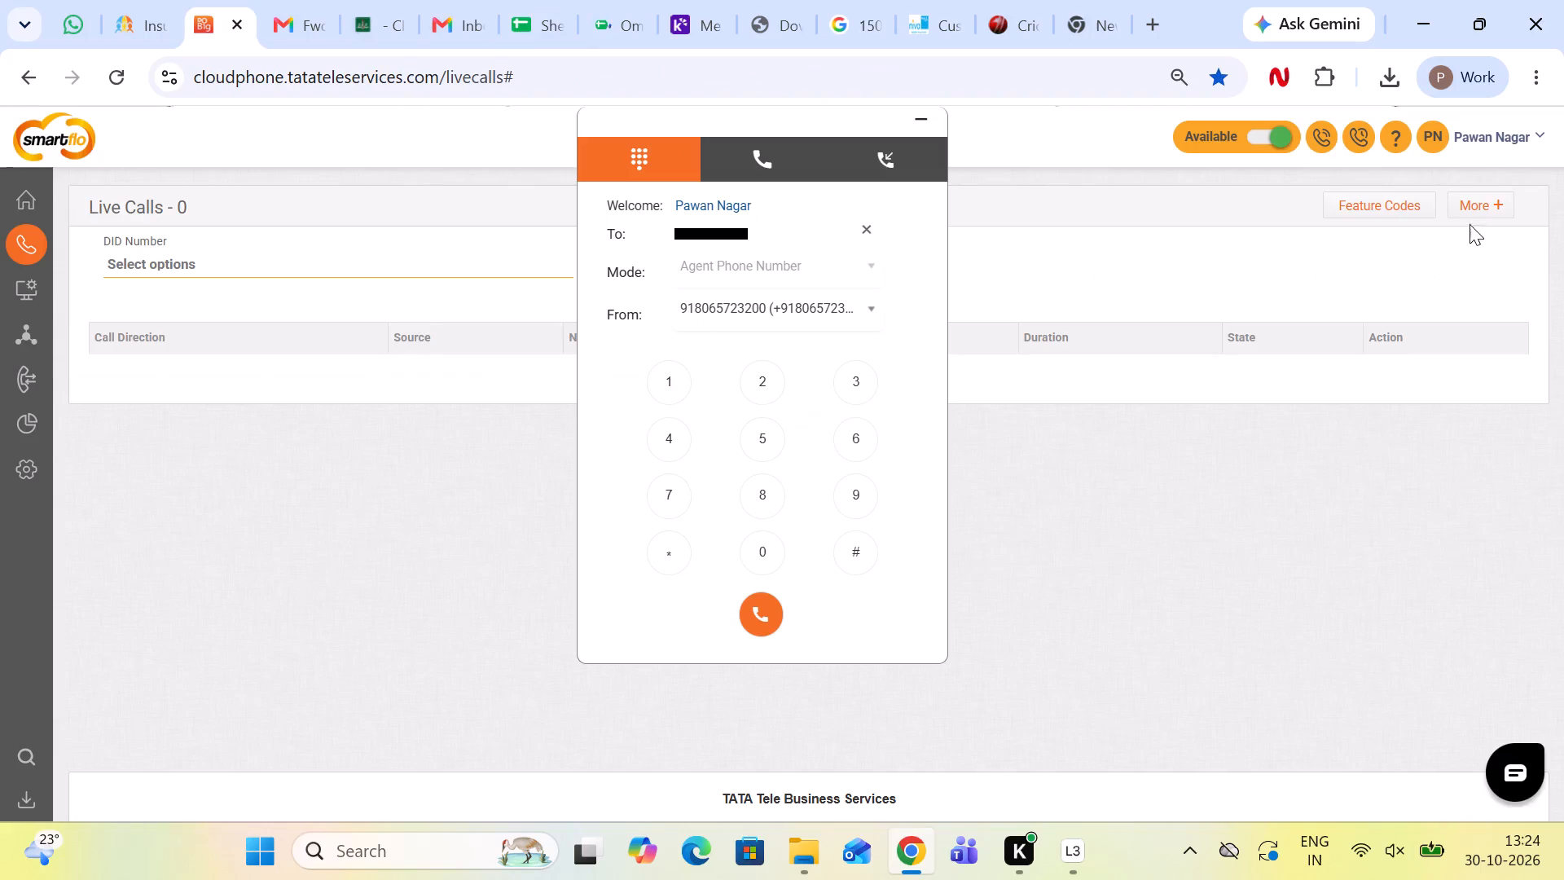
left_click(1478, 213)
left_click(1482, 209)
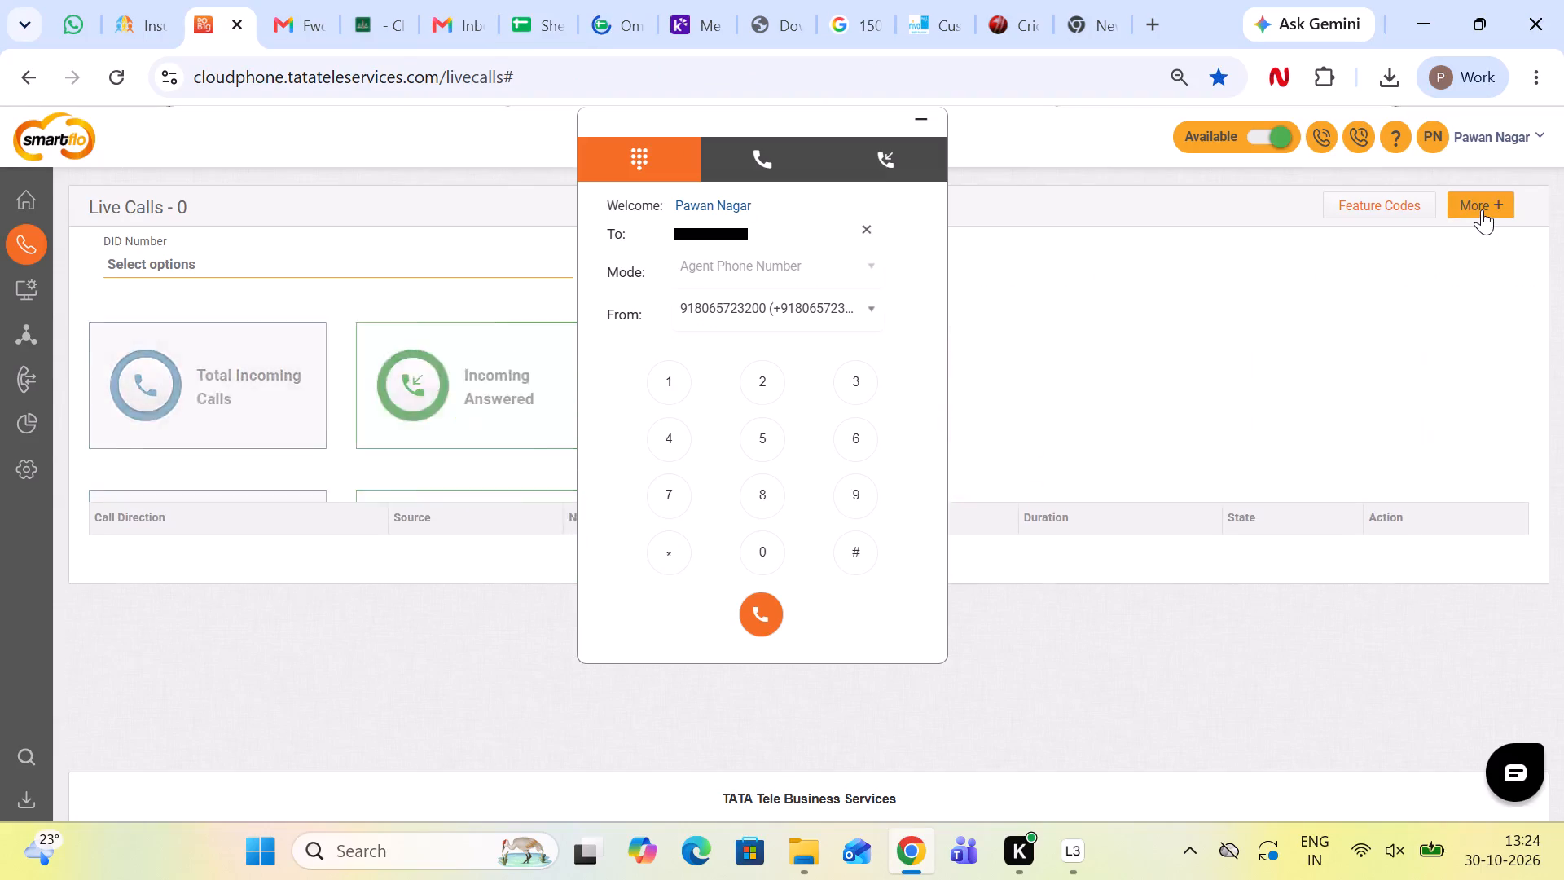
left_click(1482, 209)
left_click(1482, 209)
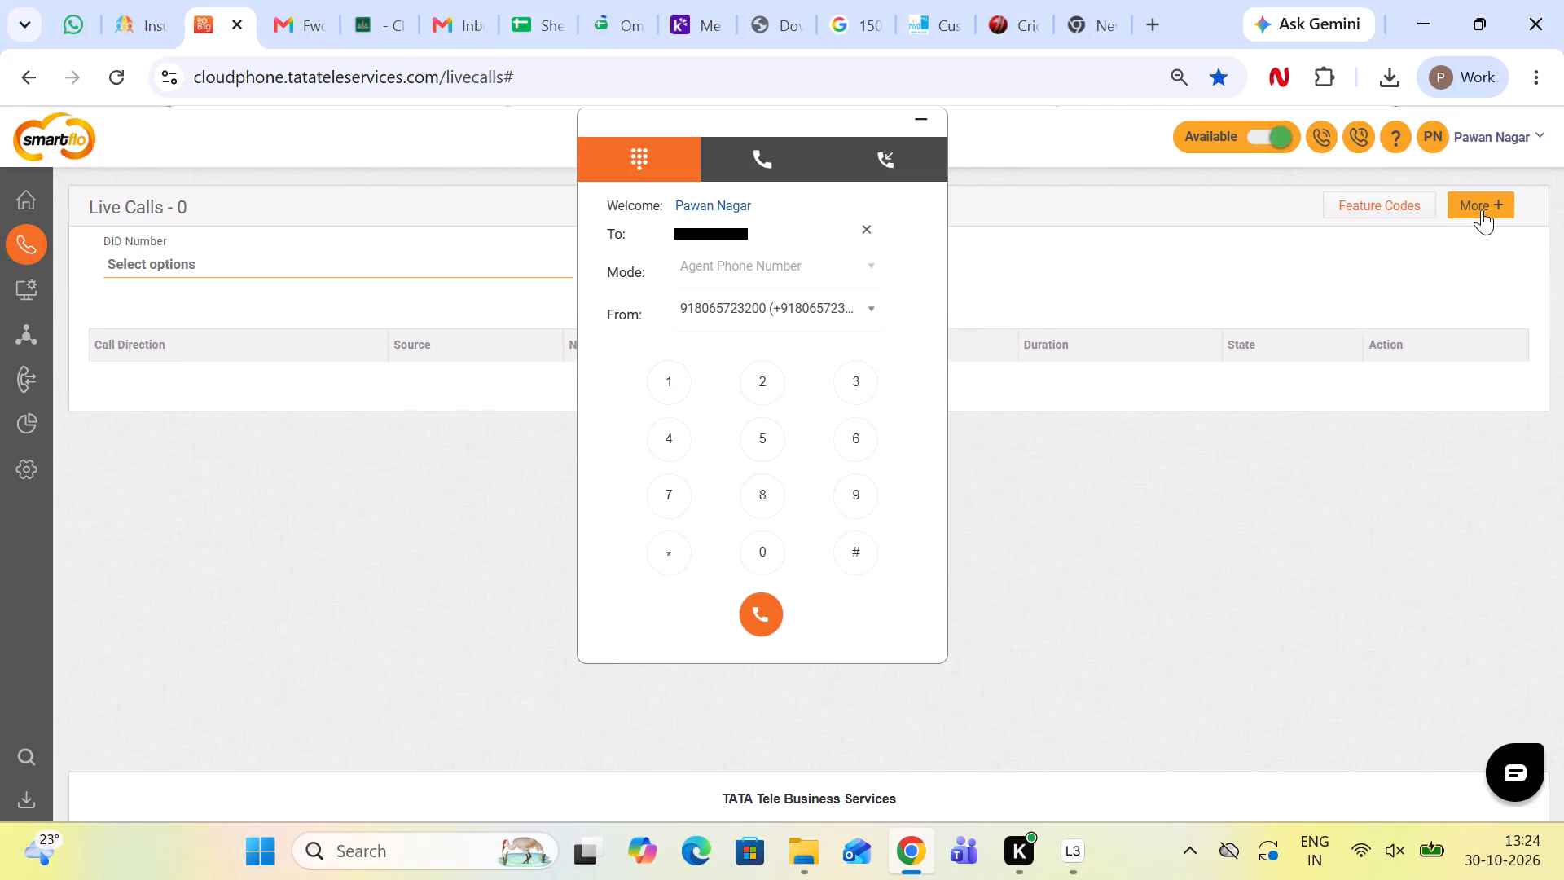
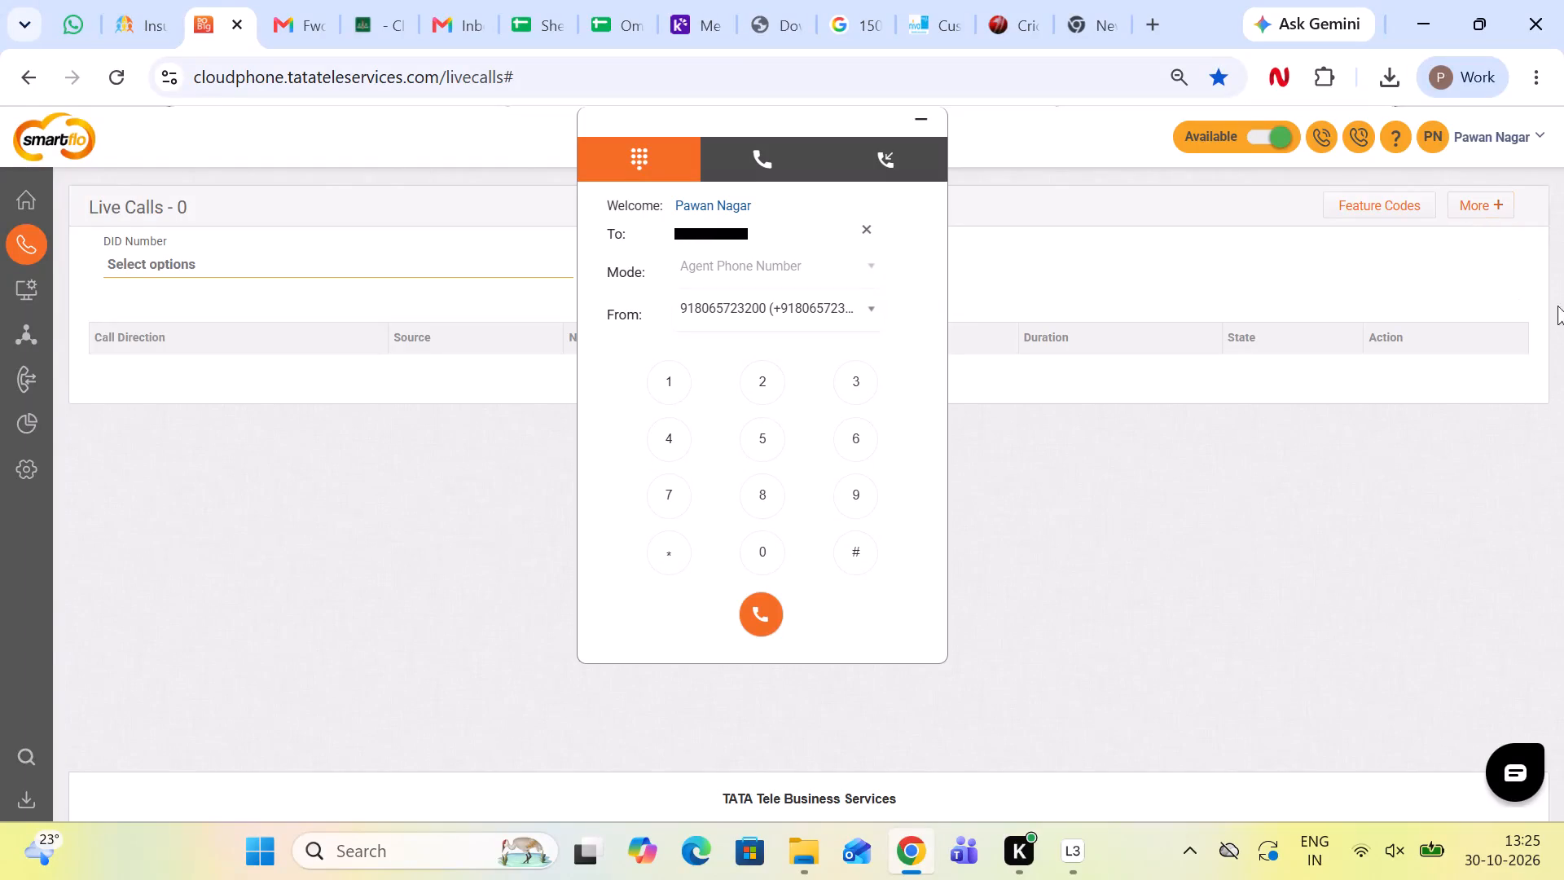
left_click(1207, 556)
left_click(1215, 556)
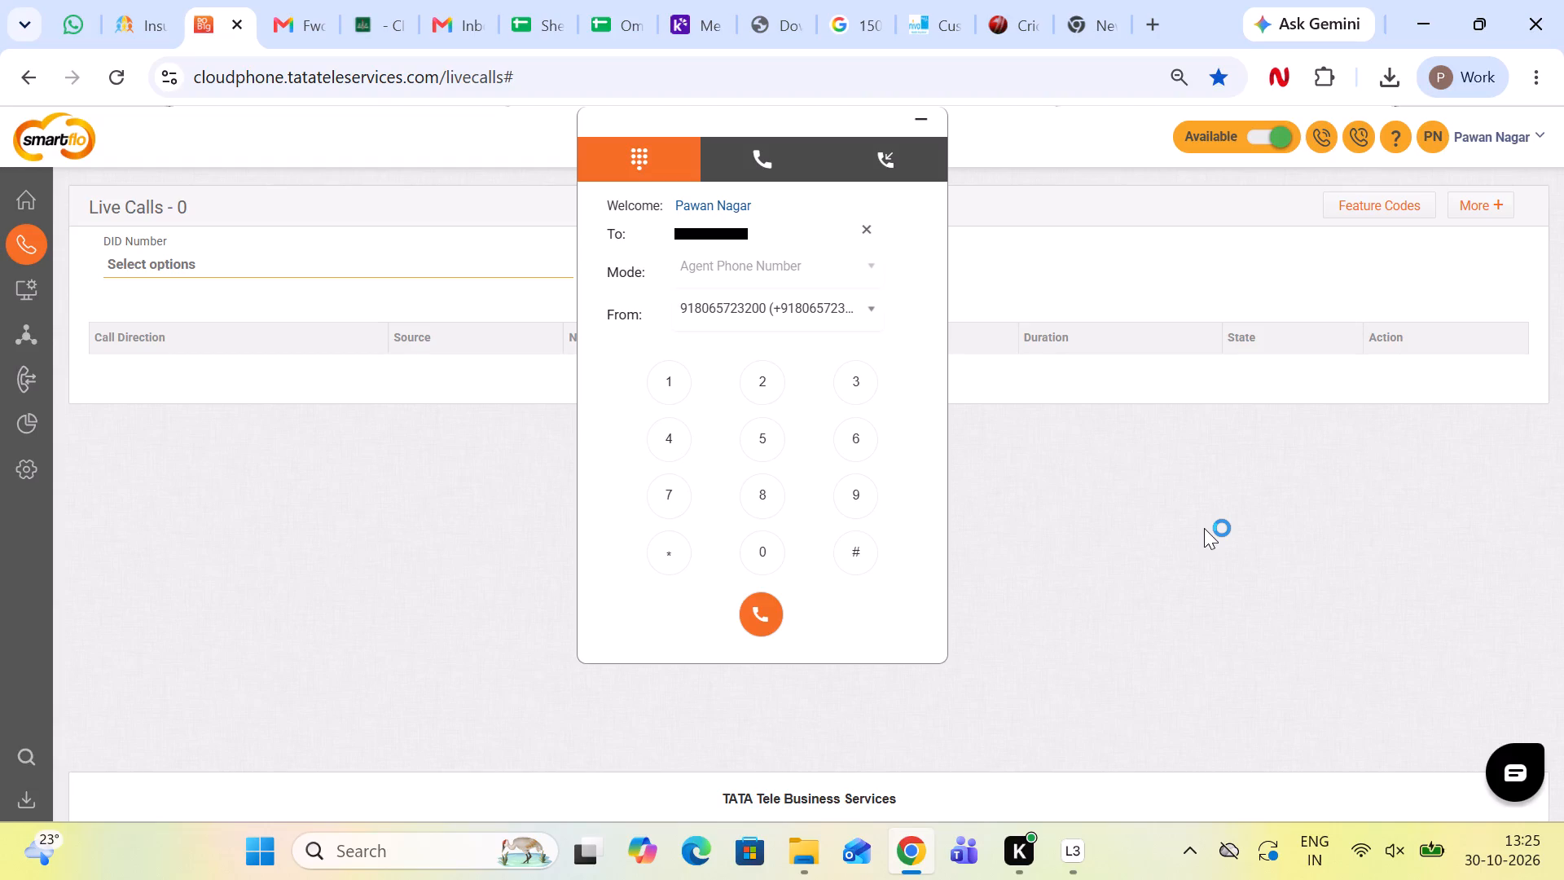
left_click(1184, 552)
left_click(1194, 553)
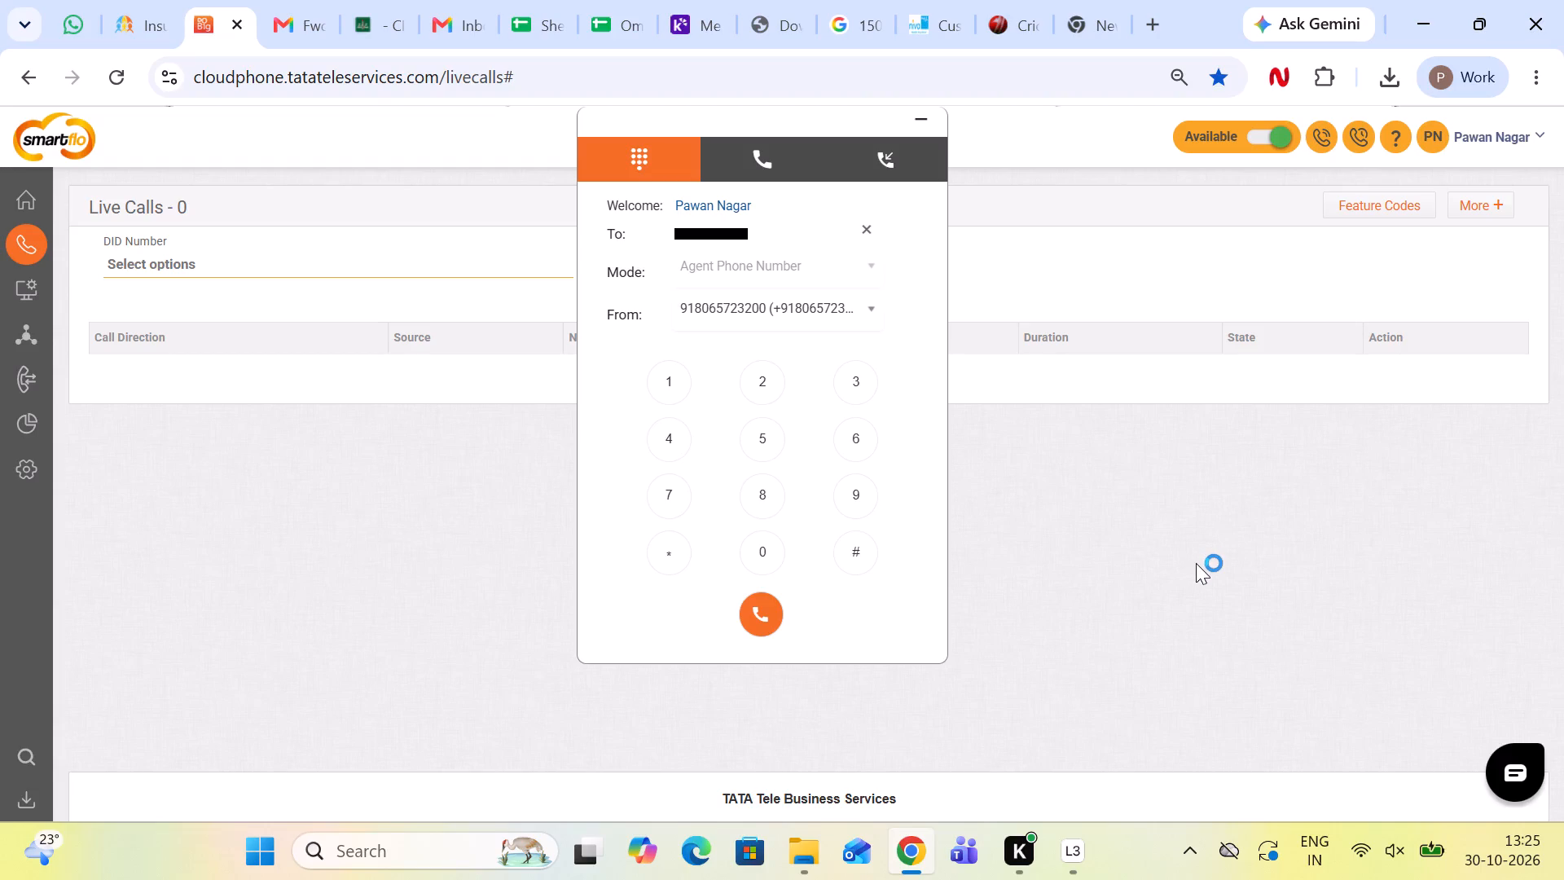
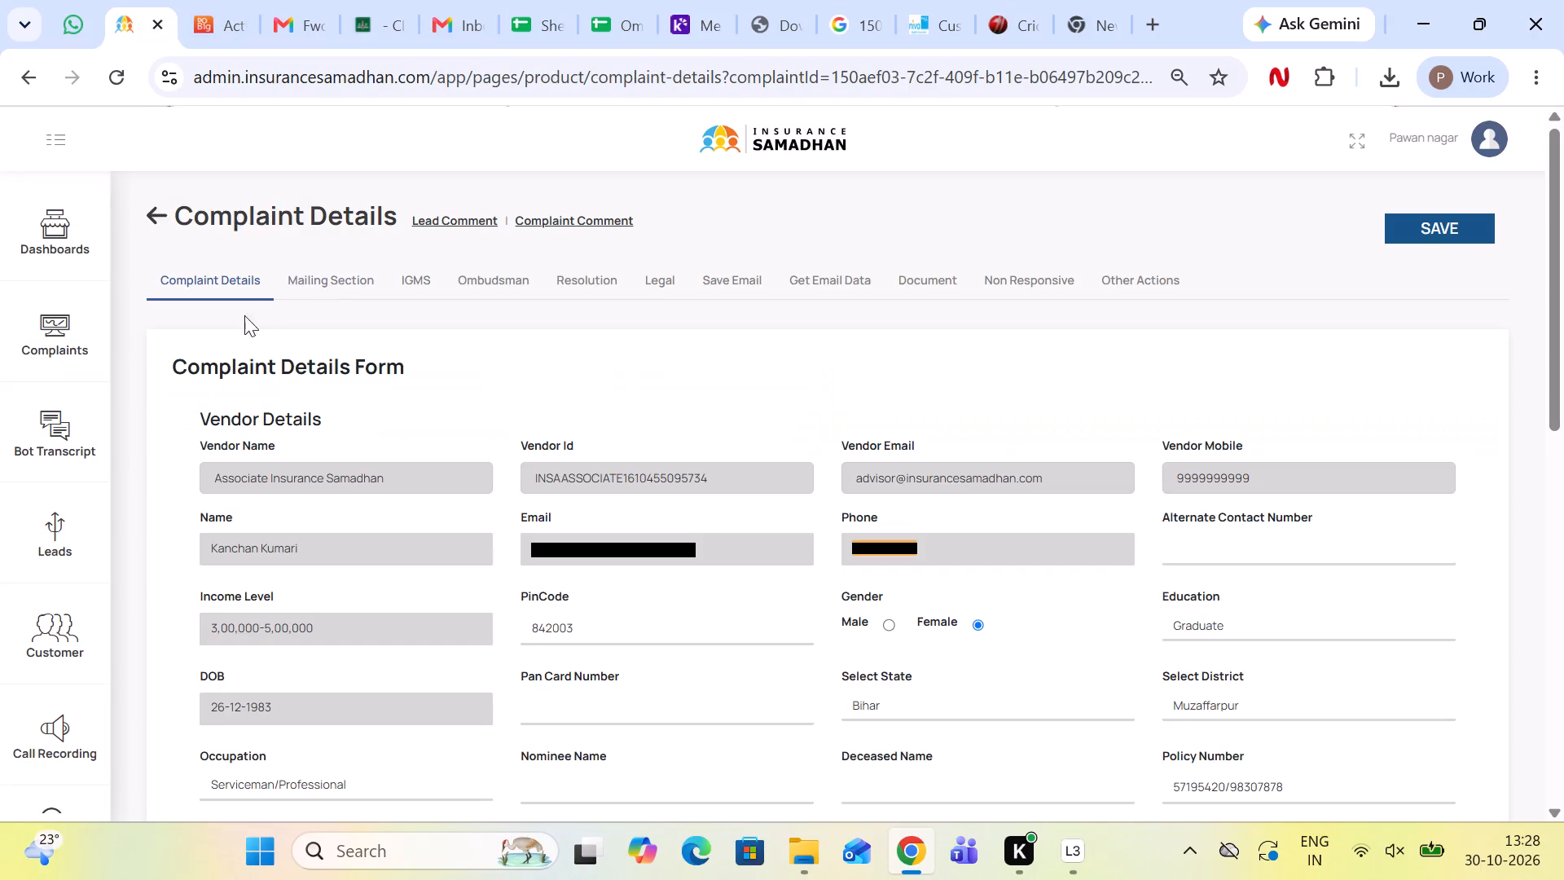
Switch to Smartflo, replace the dialer's number with the copied customer phone number and place the call.
left_click(240, 0)
double_click(744, 240)
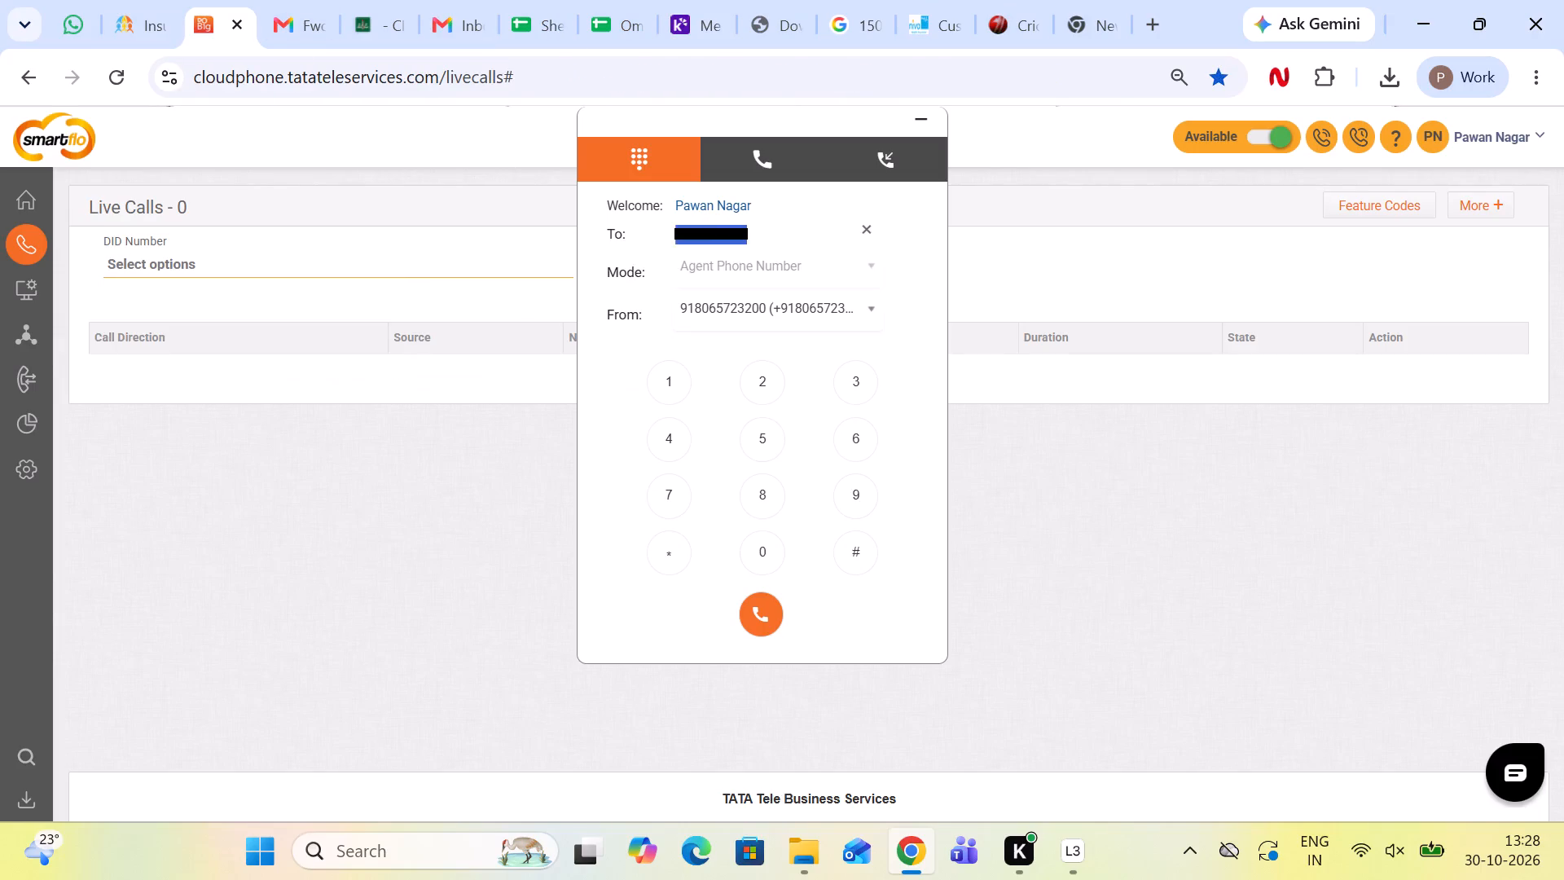
key("ctrl+v")
left_click(757, 648)
left_click(761, 609)
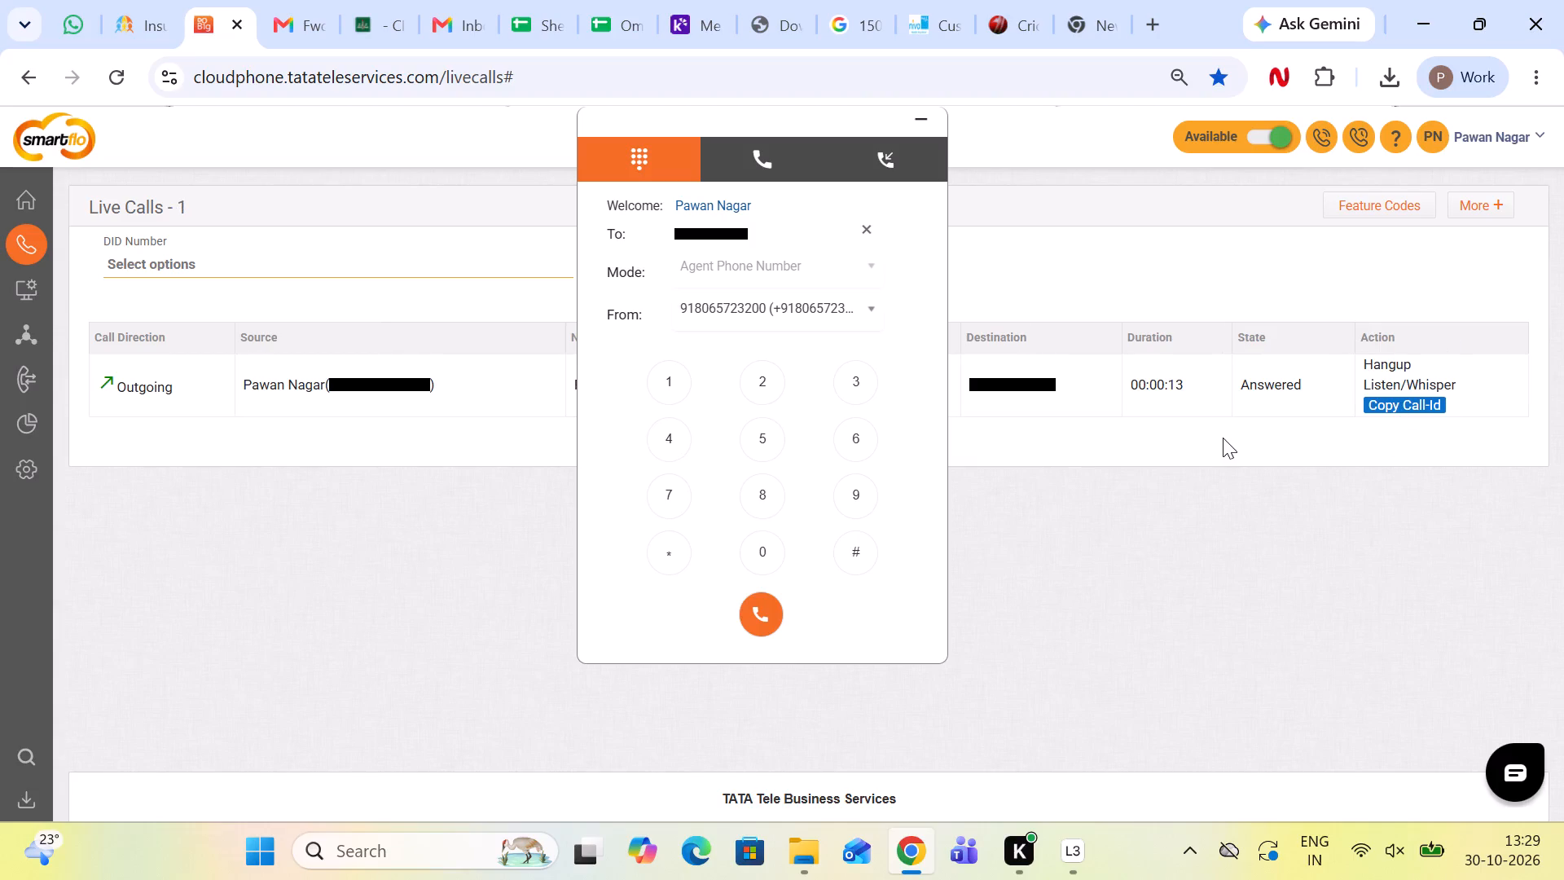
Add the comment "busy" to the open complaint's communication log in Insurance Samadhan and save it.
left_click(138, 0)
left_click(753, 385)
left_click(771, 385)
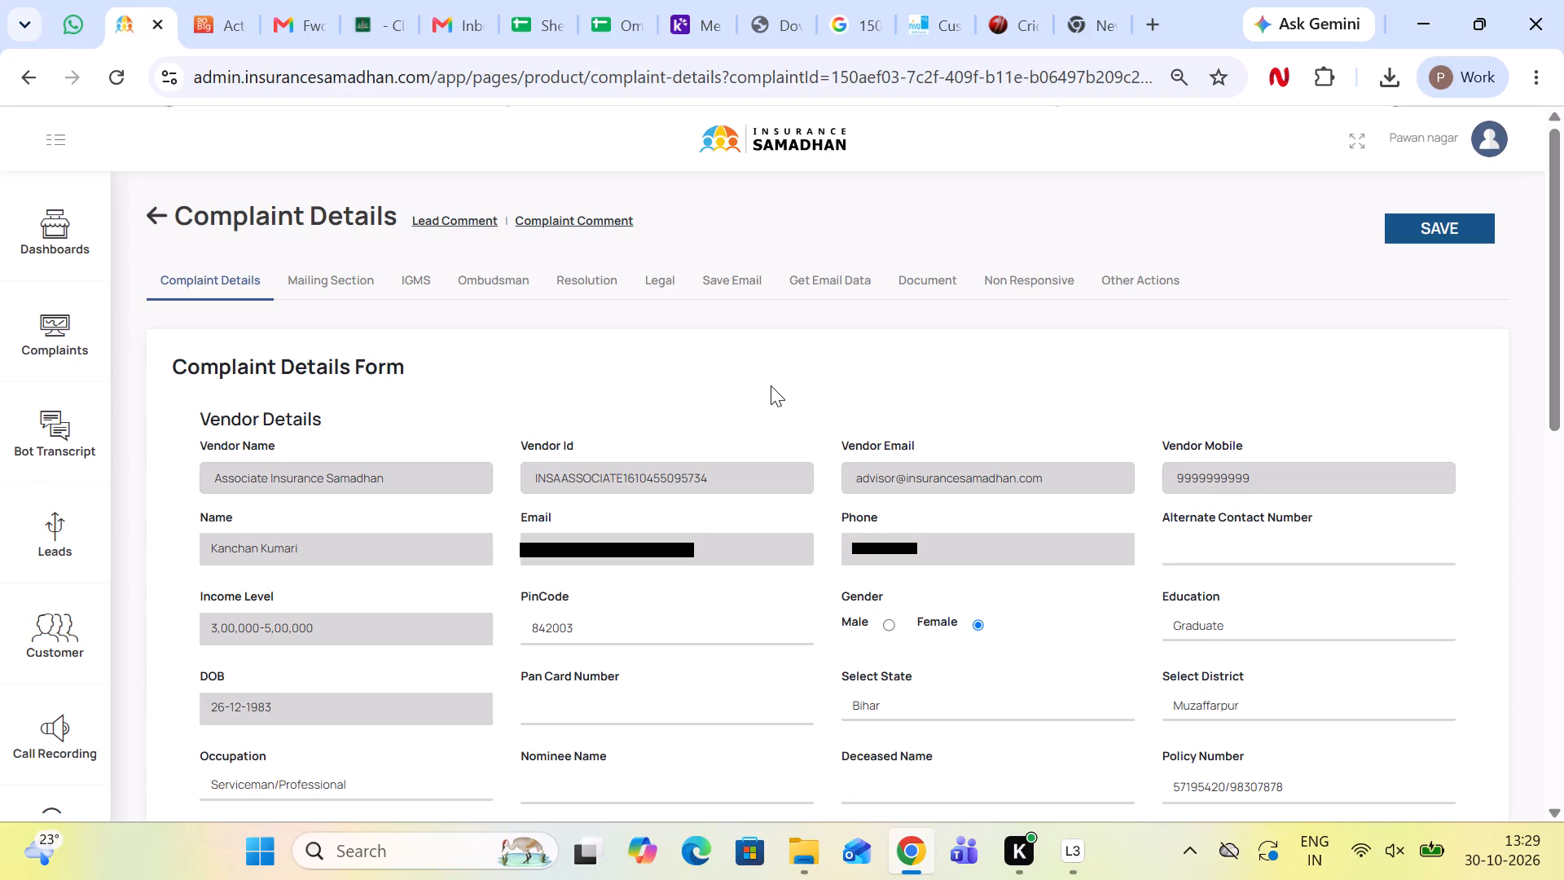
left_click(604, 216)
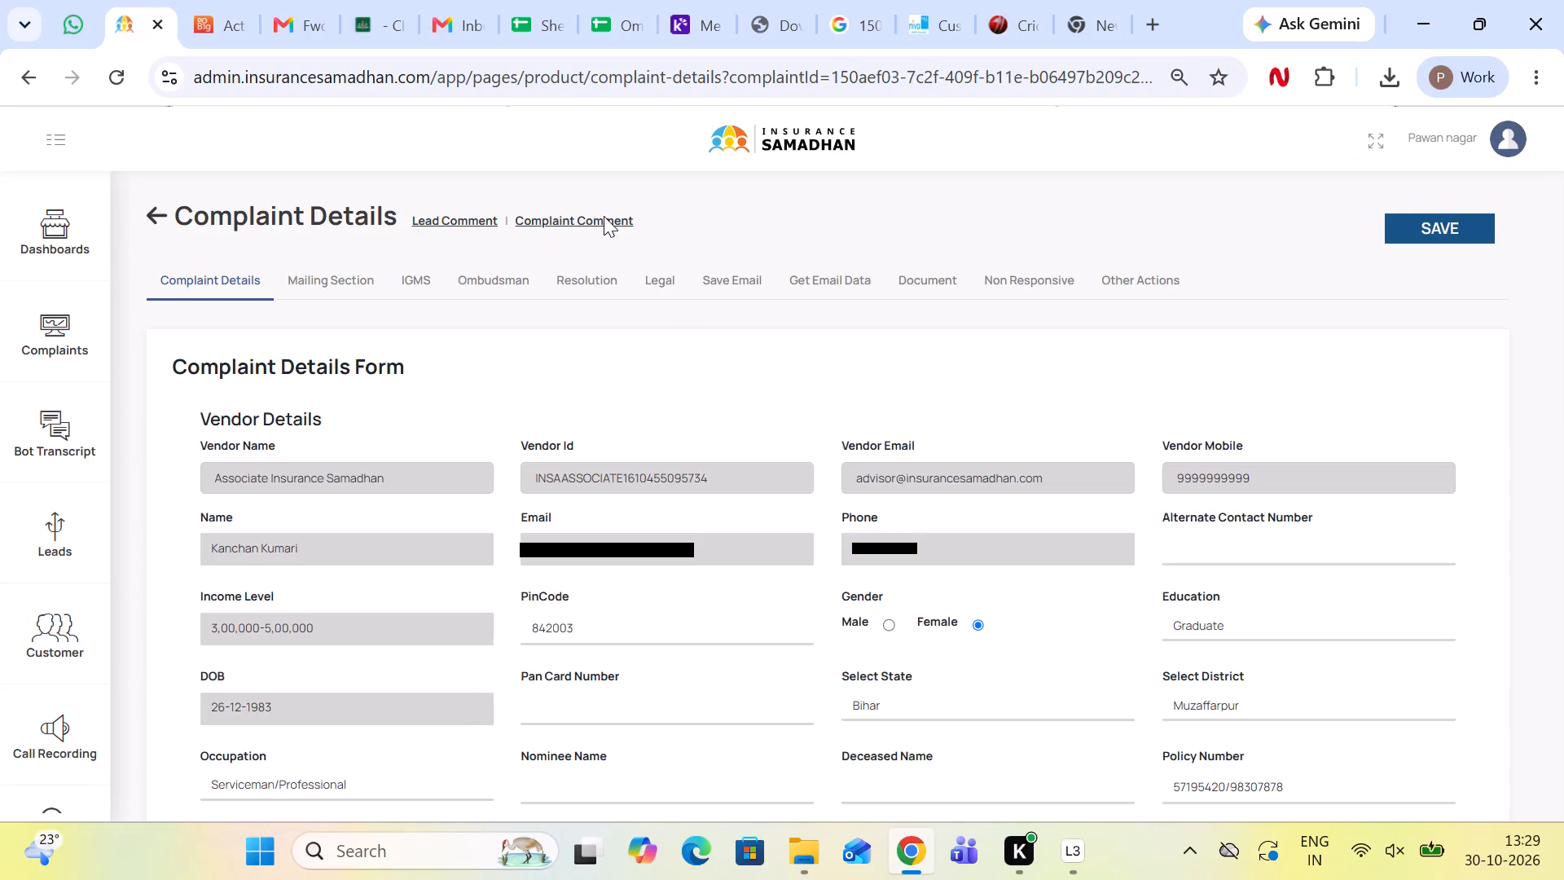
left_click(890, 535)
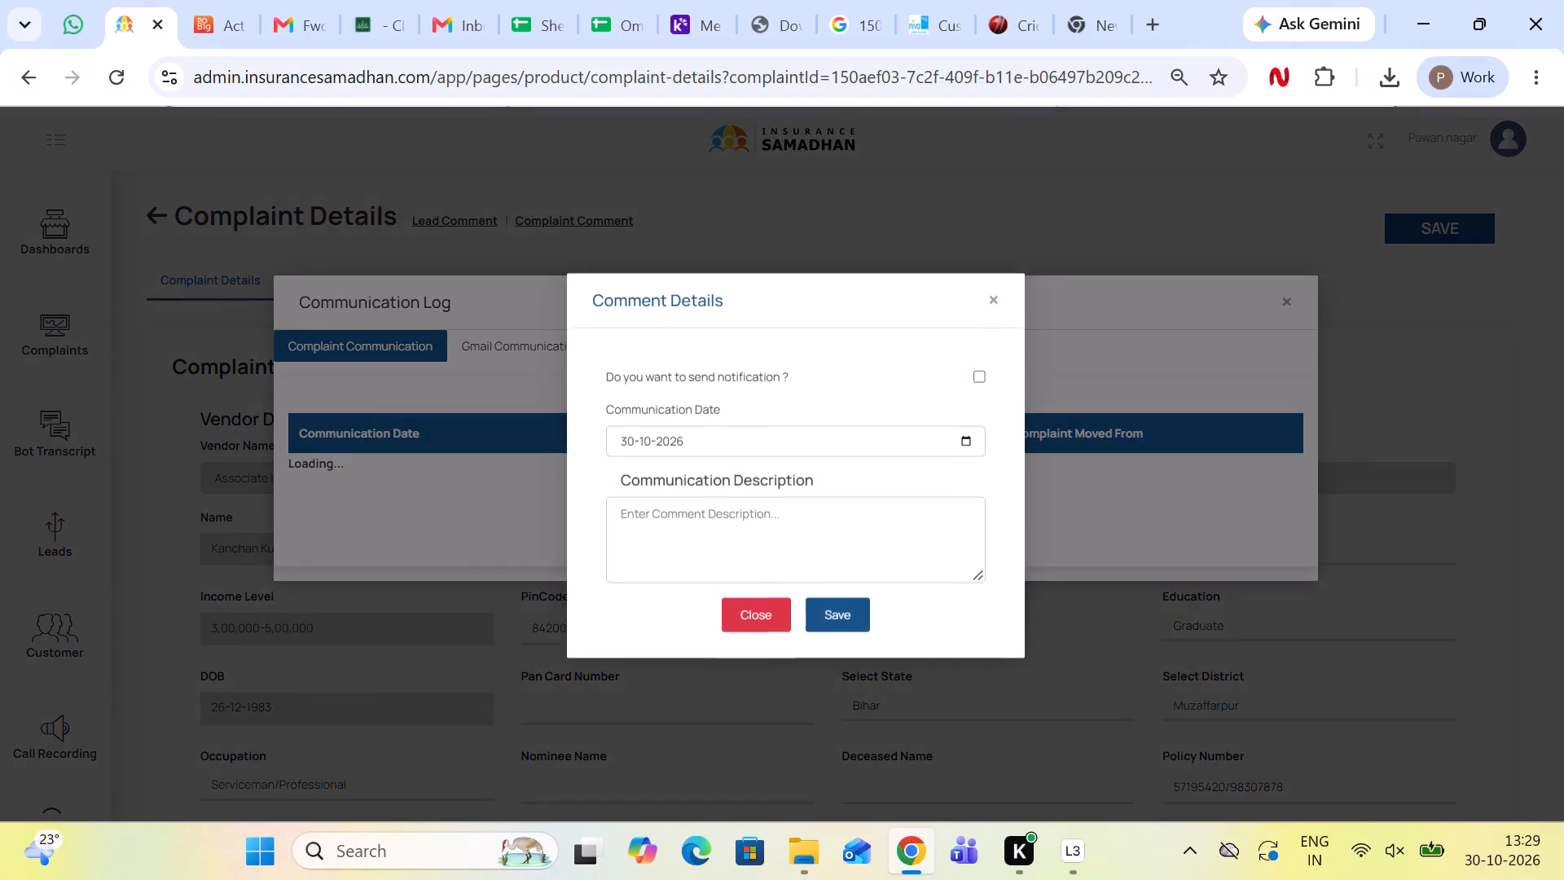
left_click(727, 536)
type("usy")
key("ctrl+Left")
key("ctrl+Left")
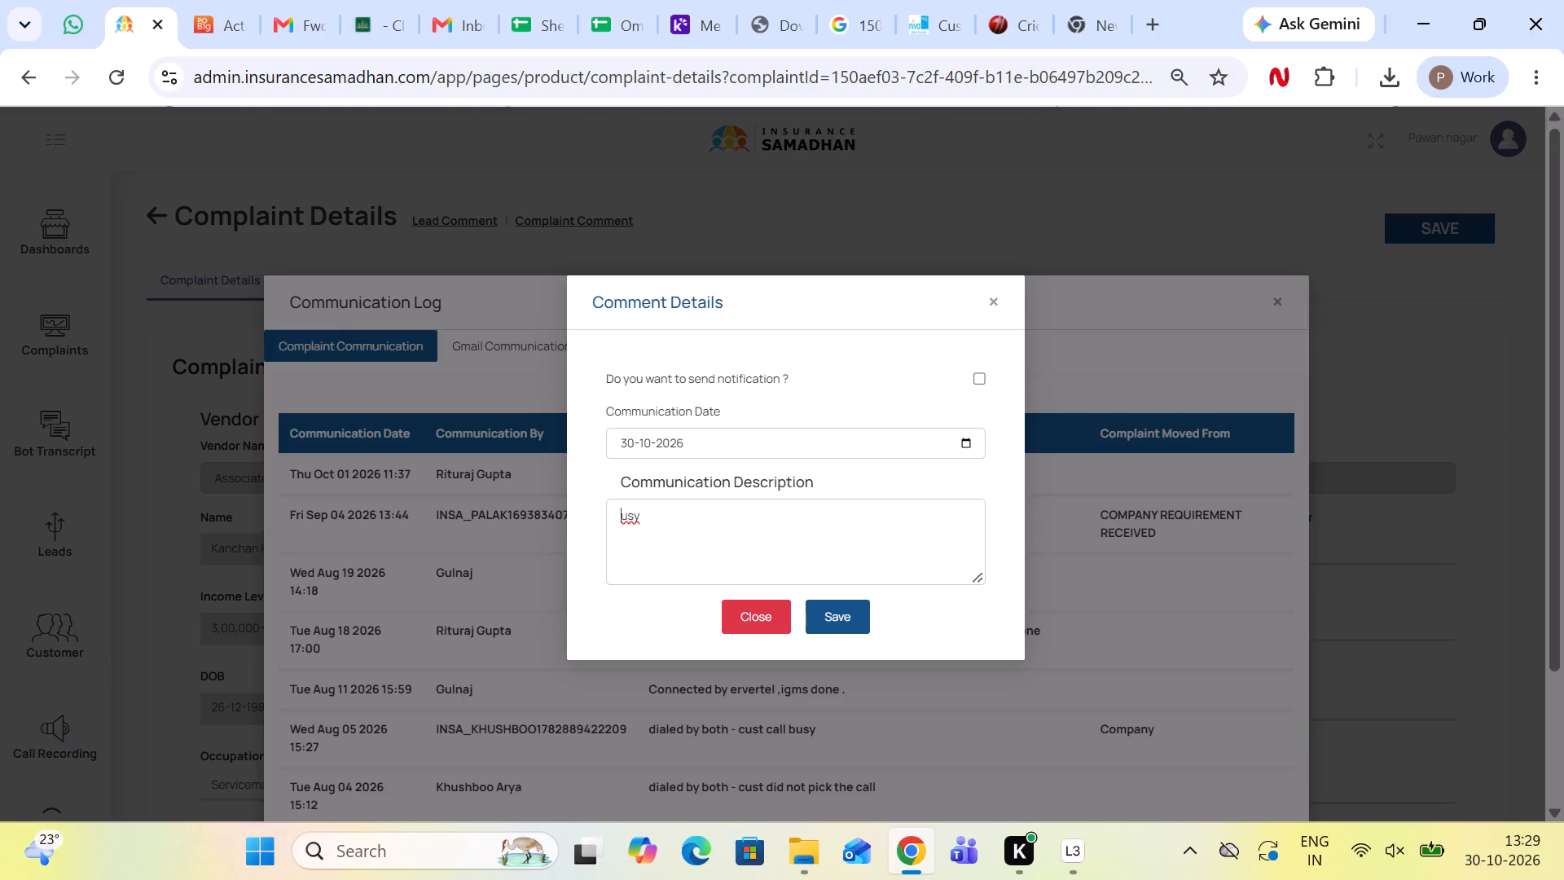
key("b")
key("ctrl+a")
key("ctrl+c")
left_click(836, 619)
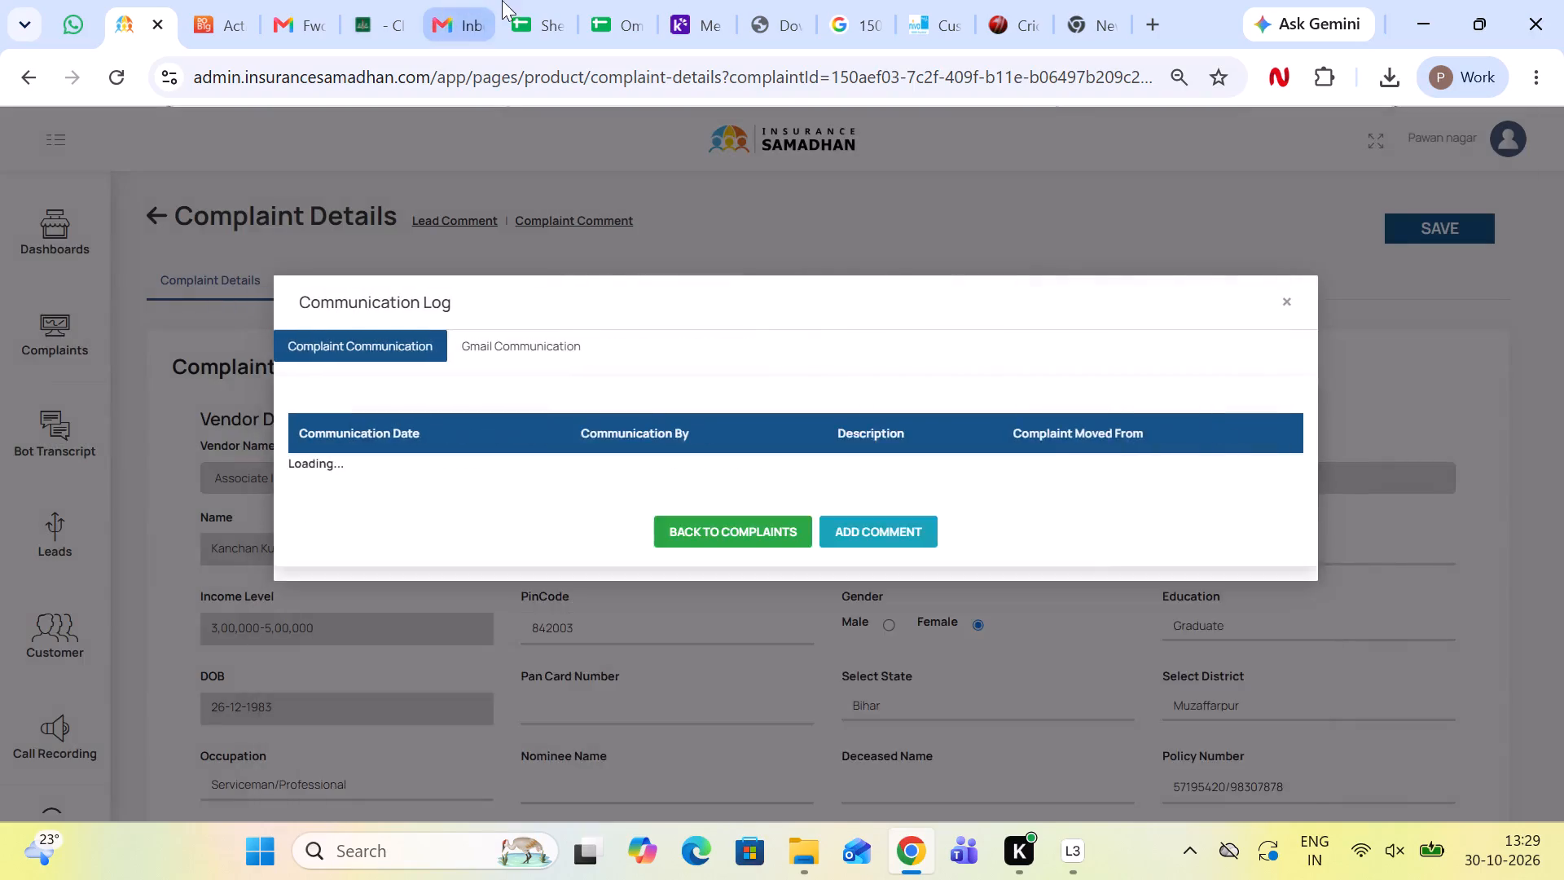
Enter the call status "busy" in column A of row 811 on the CFS October sheet.
left_click(521, 0)
key("ctrl+Left")
key("ctrl+Left")
key("Return")
key("ctrl+v")
key("Return")
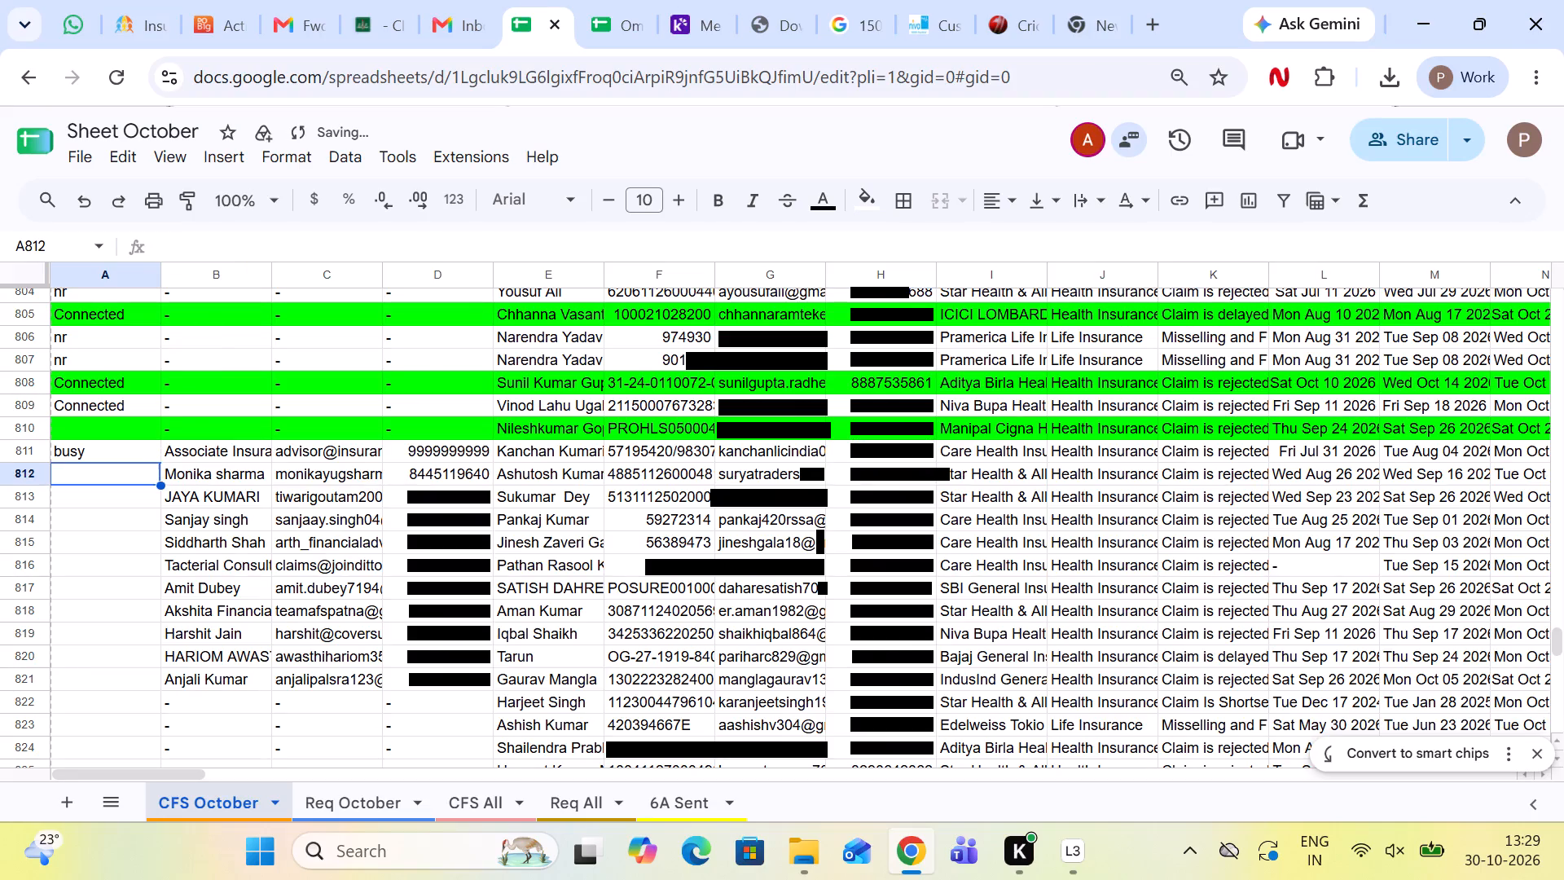
Copy the customer's phone number from row 812 and search for it in Insurance Samadhan's All Complaints list.
key("Right")
key("Right")
key("Right")
key("Right")
key("Right")
key("Right")
key("Right")
key("ctrl+c")
key("ctrl+c")
key("ctrl+c")
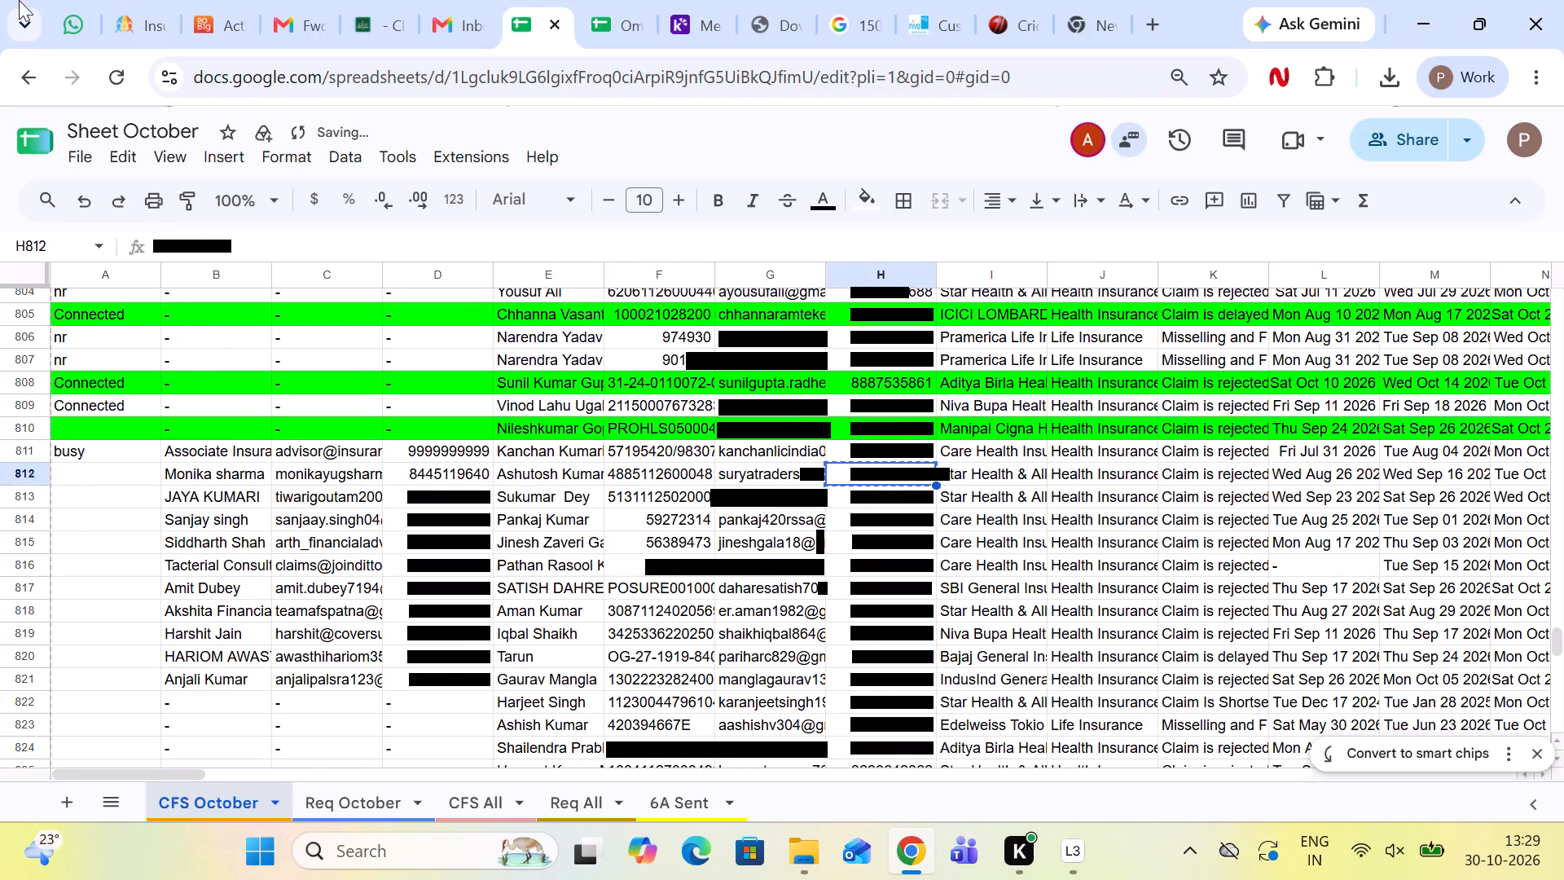
left_click(140, 0)
left_click(174, 301)
left_click(164, 220)
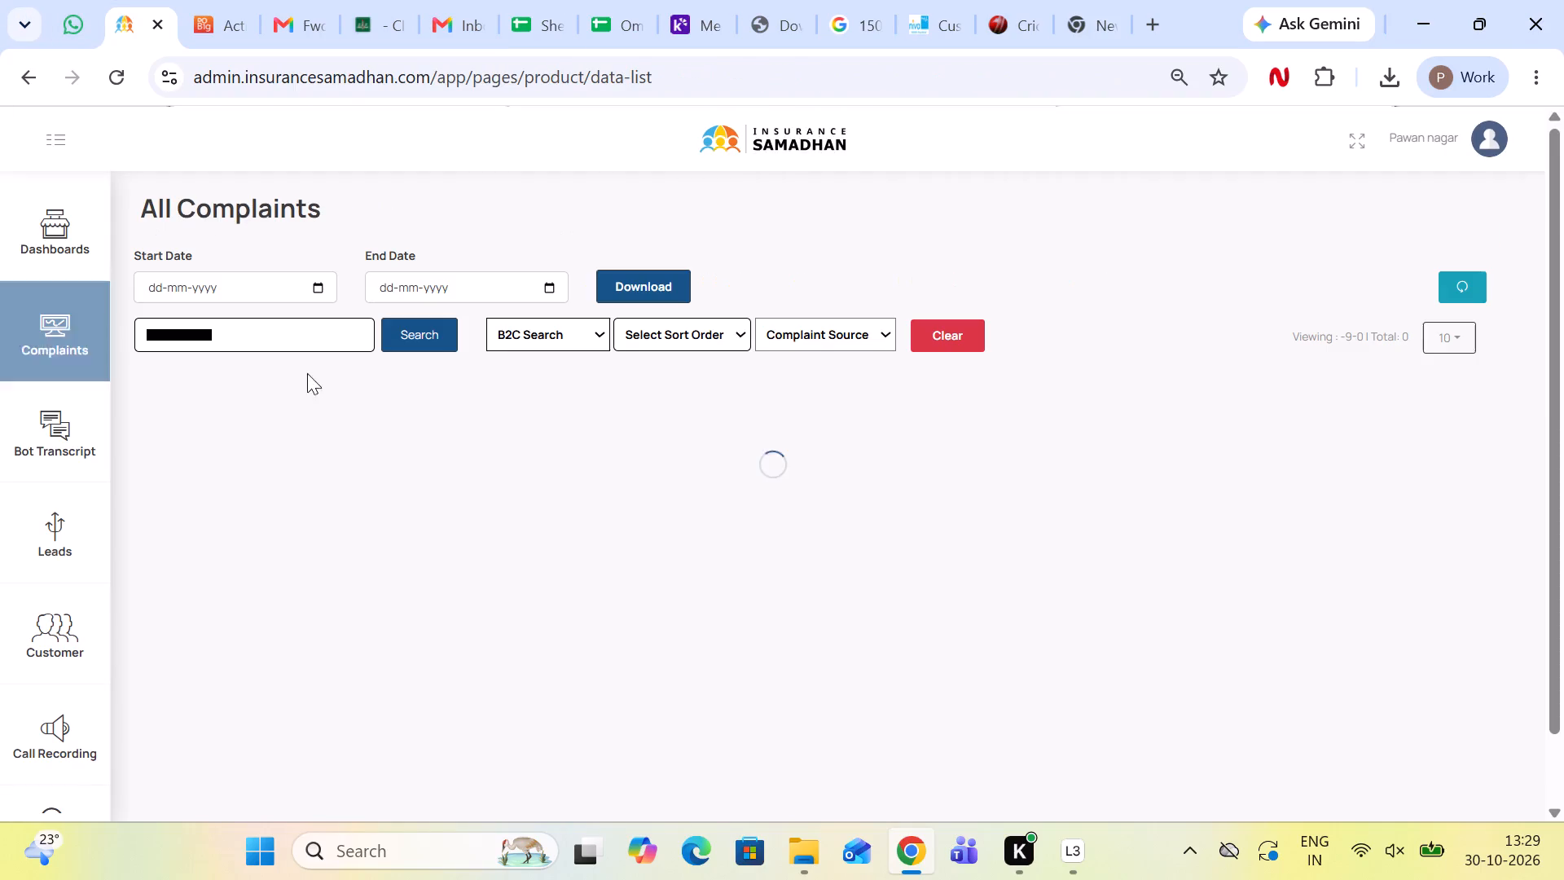
double_click(314, 338)
key("ctrl+v")
left_click(392, 334)
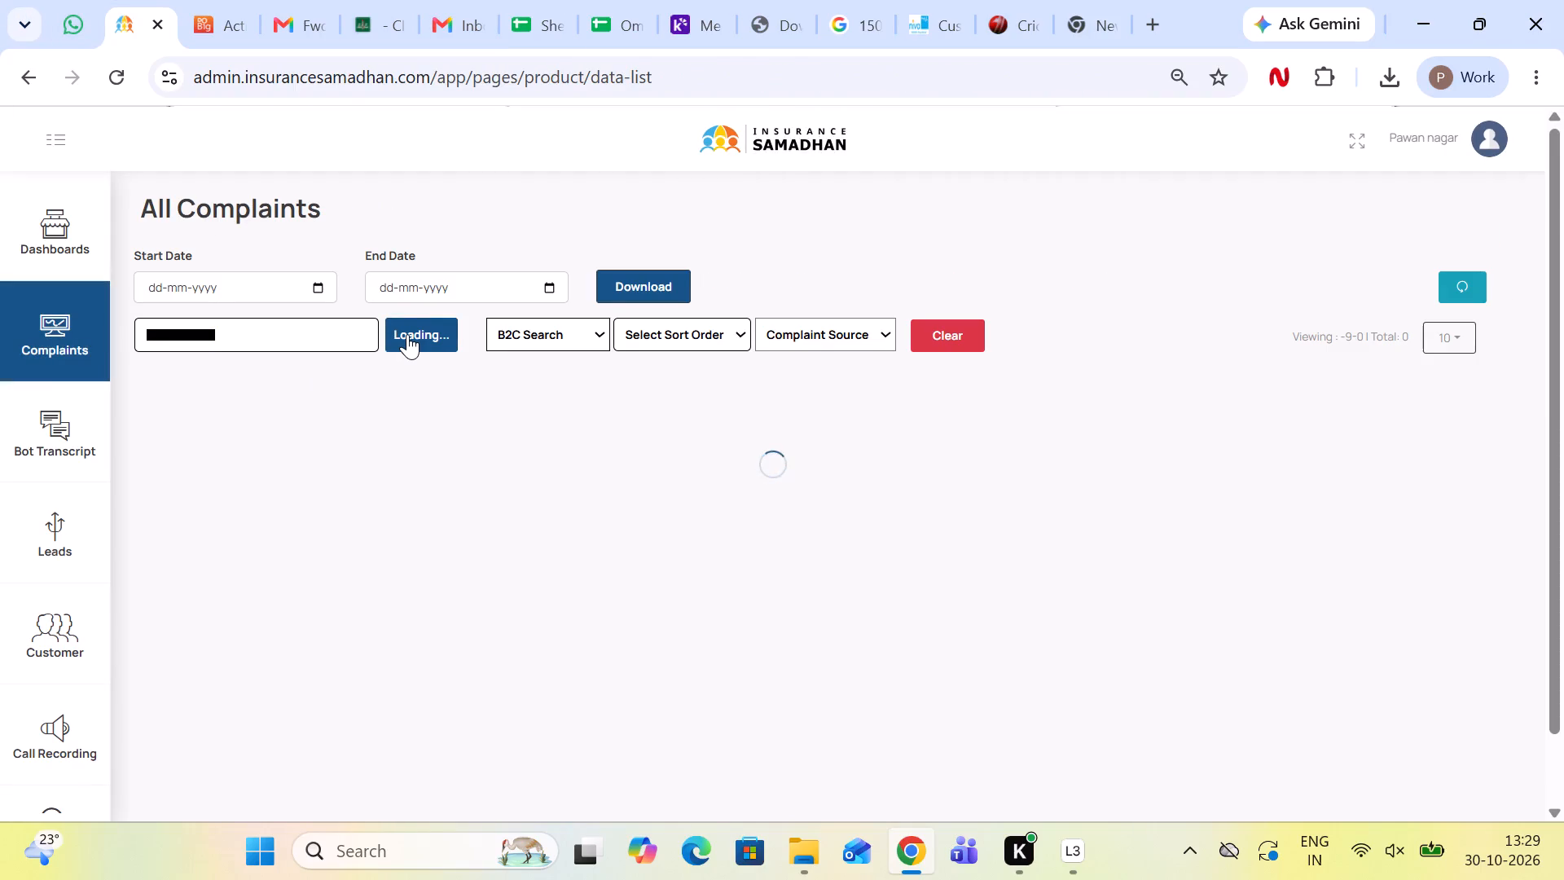
triple_click(407, 334)
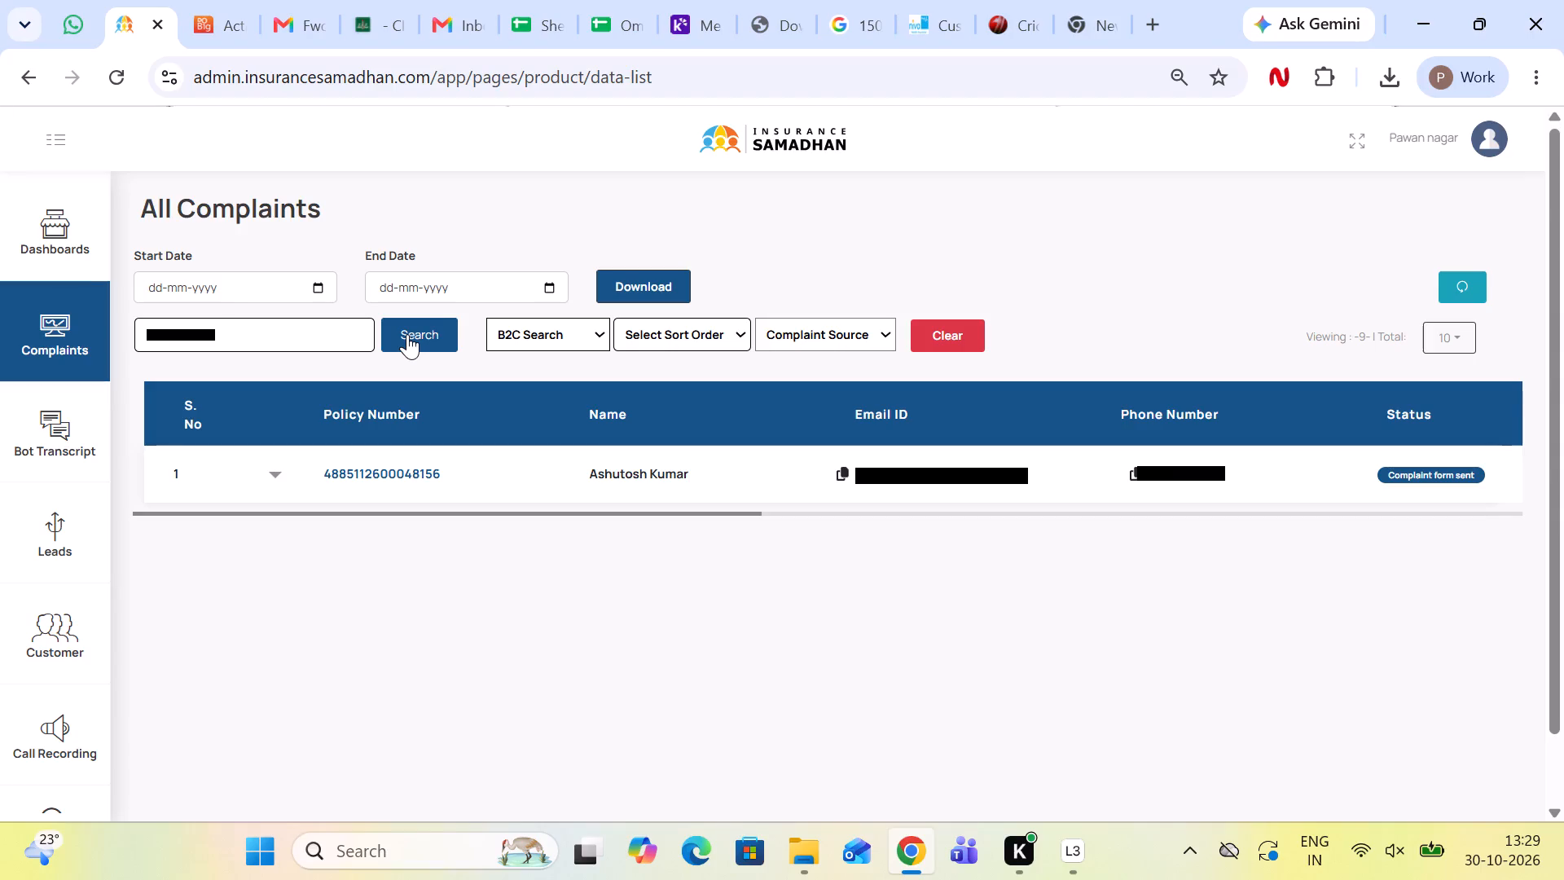
double_click(407, 334)
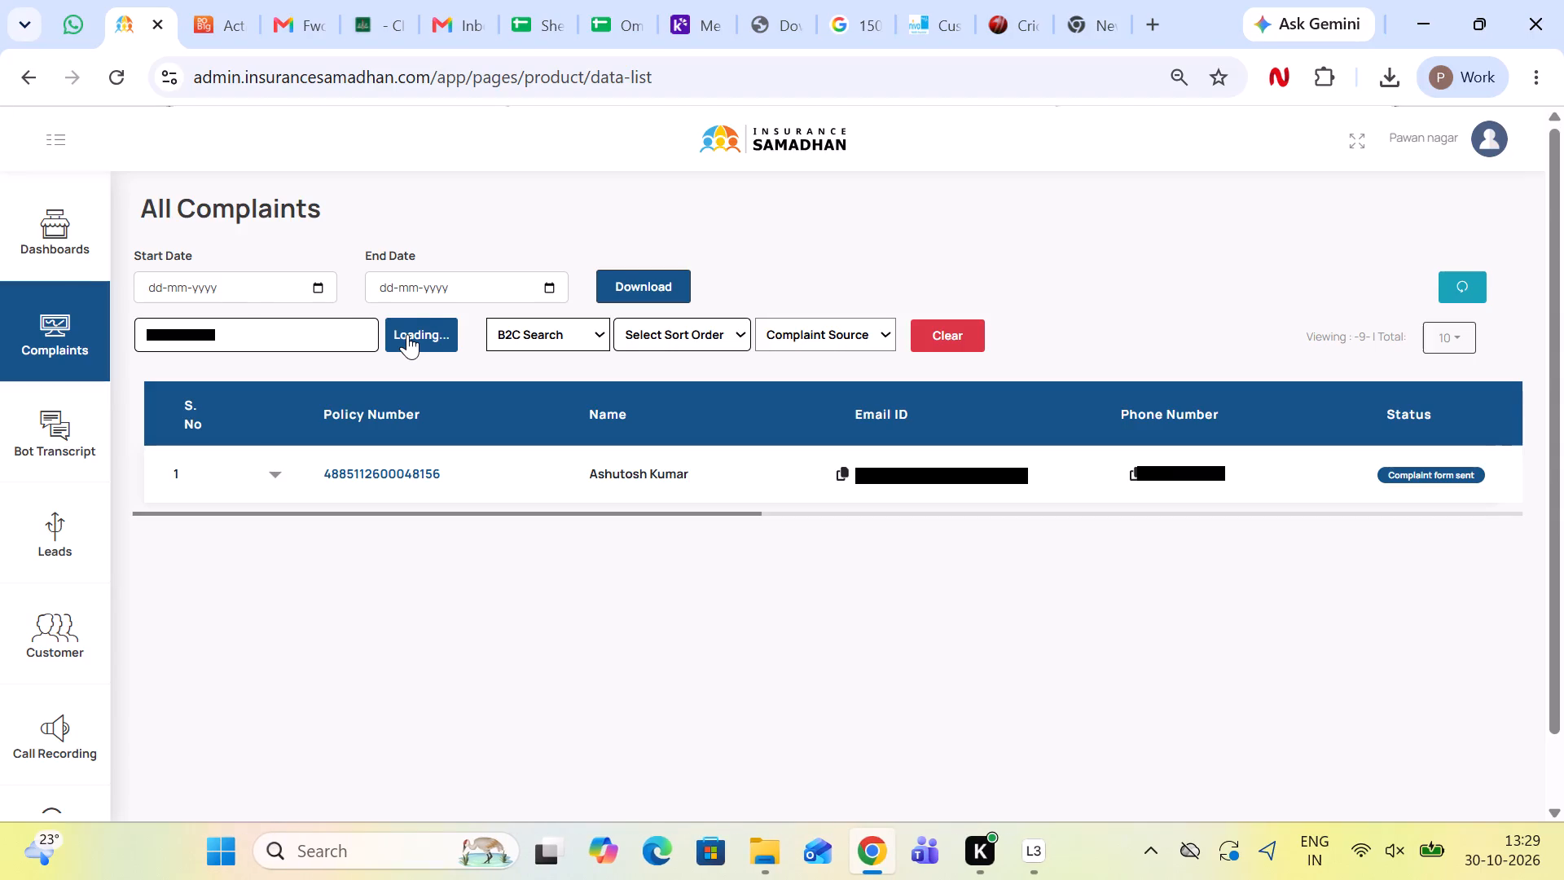
Review the communication log of the complaint found by the phone number search, and close it.
left_click(1123, 477)
left_click(1161, 539)
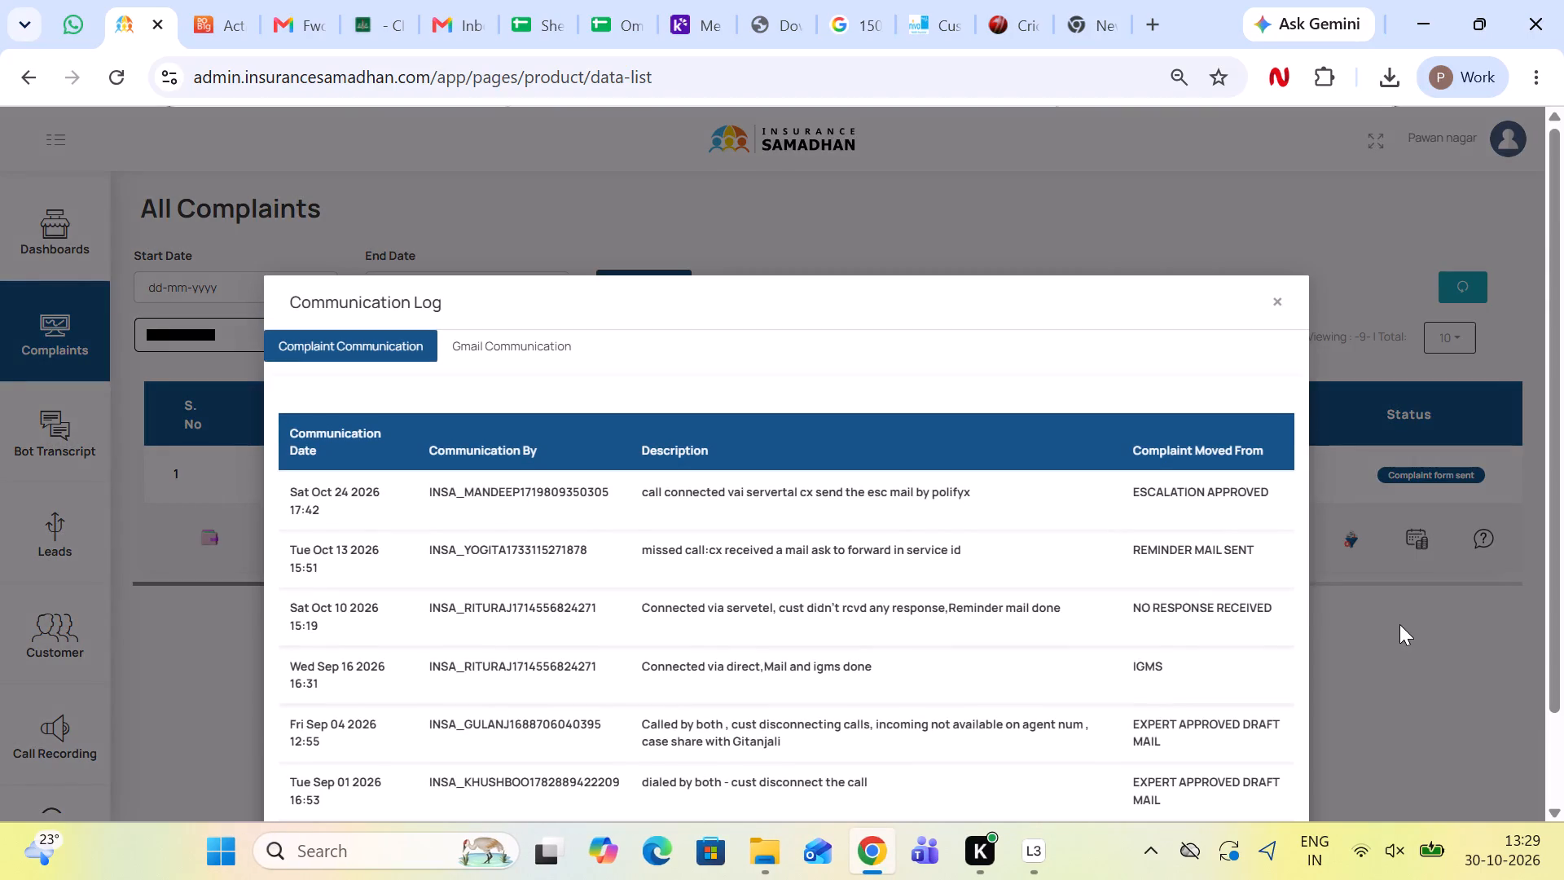
left_click(1398, 624)
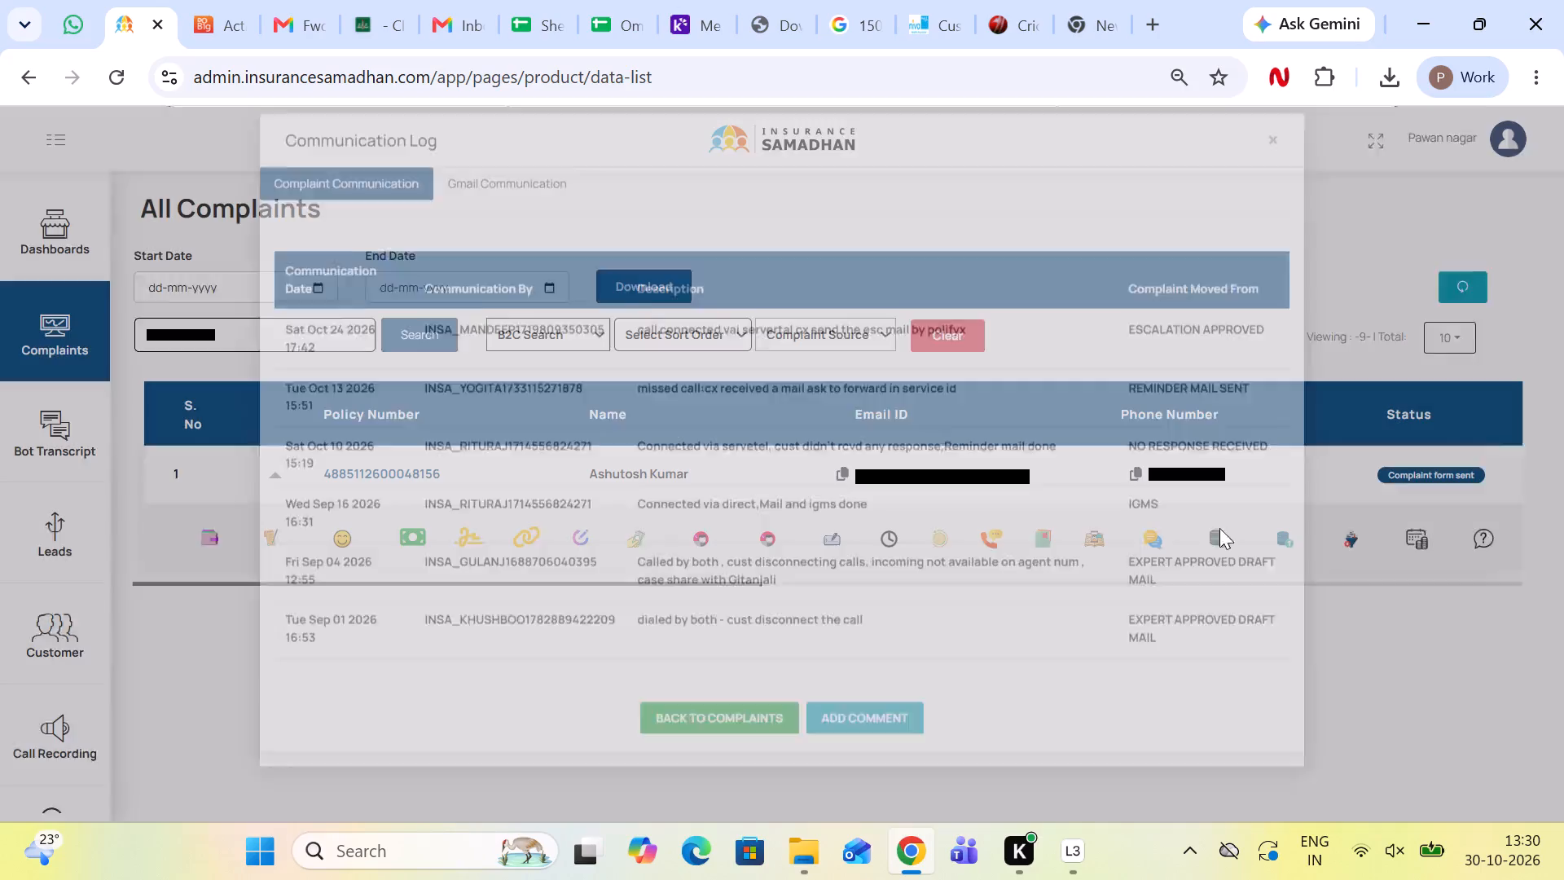
Copy the customer's phone number from the complaint row and call it through the Smartflo dialer.
left_click(1138, 473)
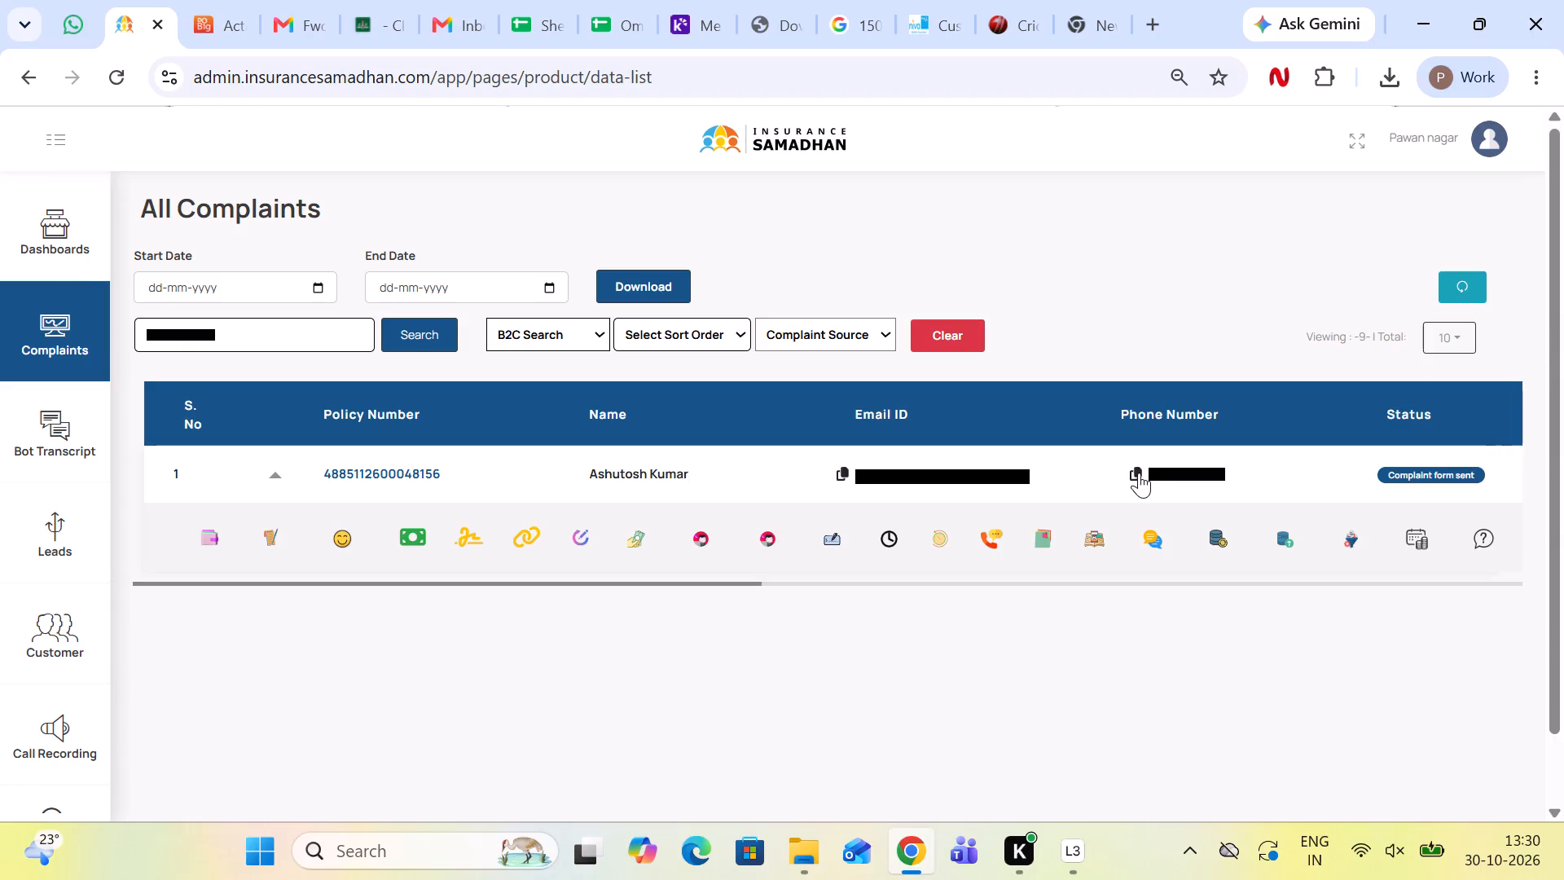
left_click(1140, 475)
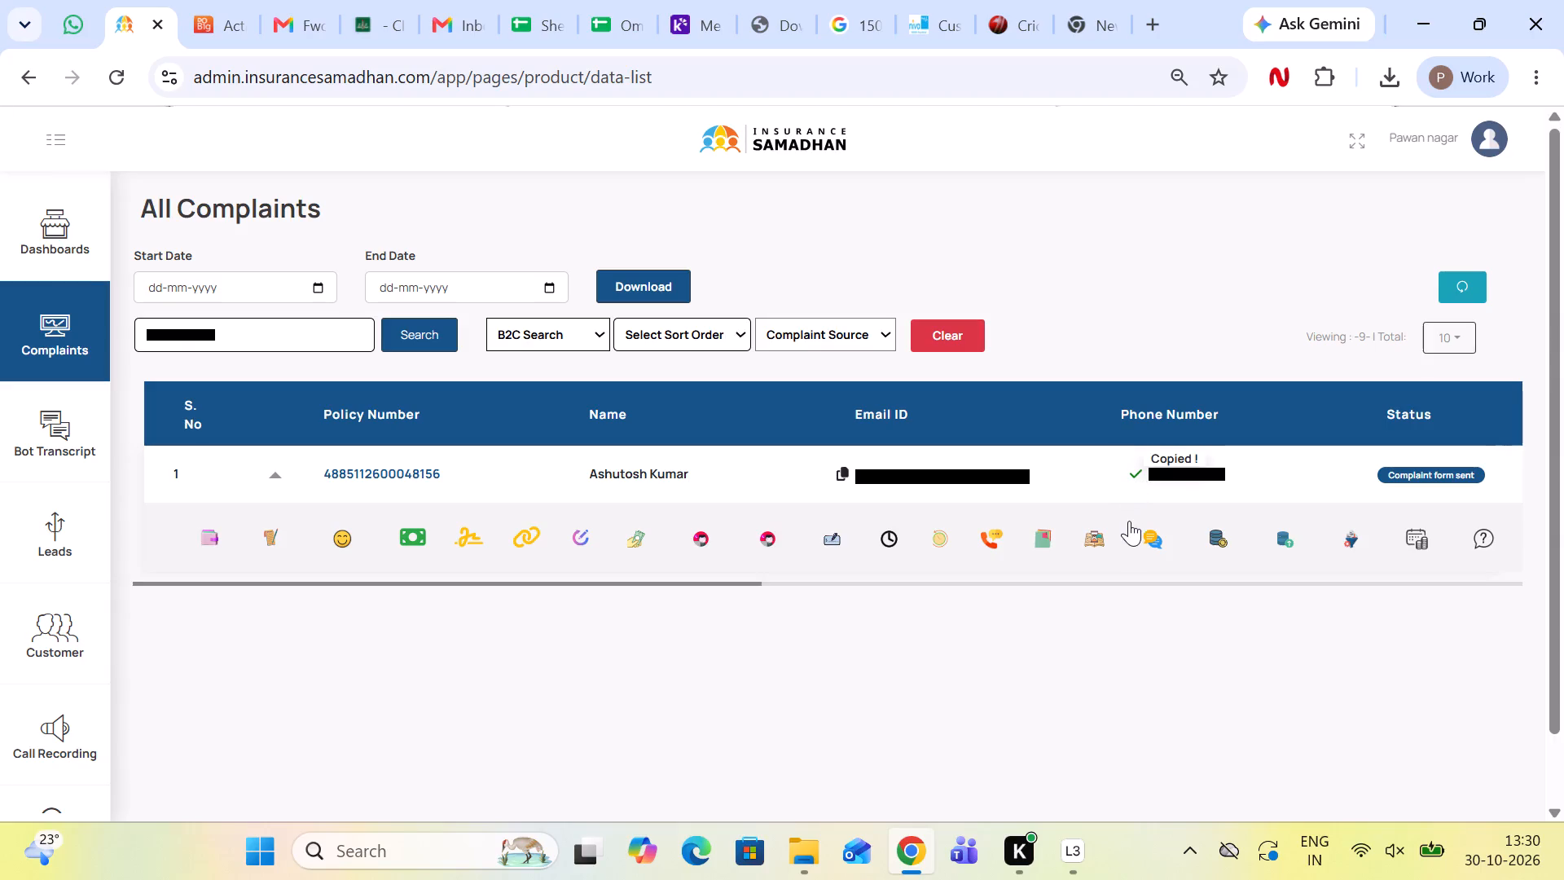
left_click(215, 0)
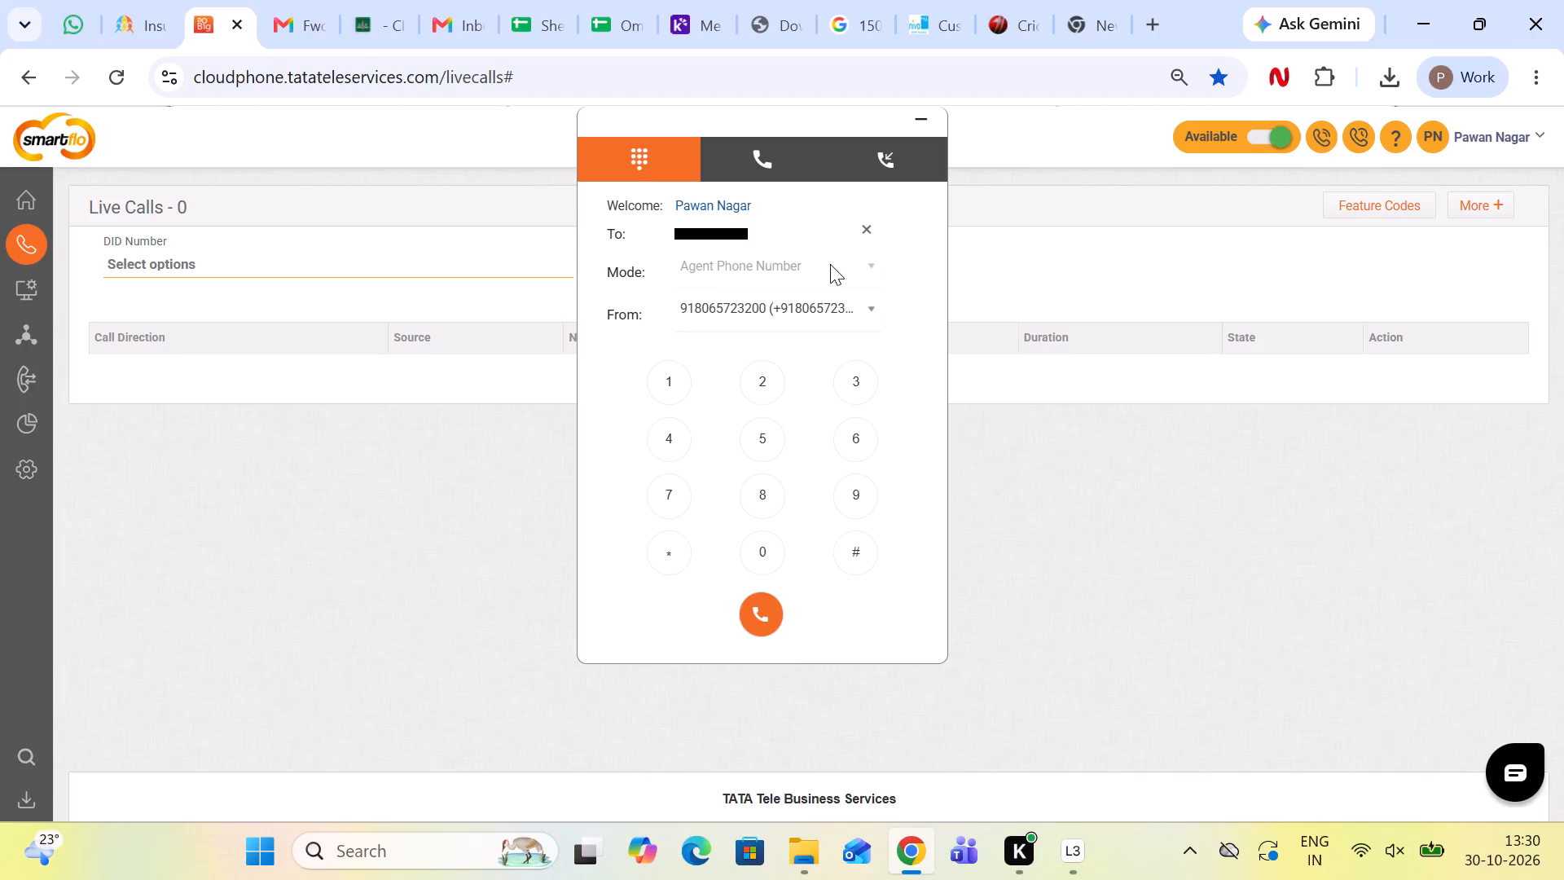
double_click(760, 230)
key("ctrl+v")
left_click(754, 623)
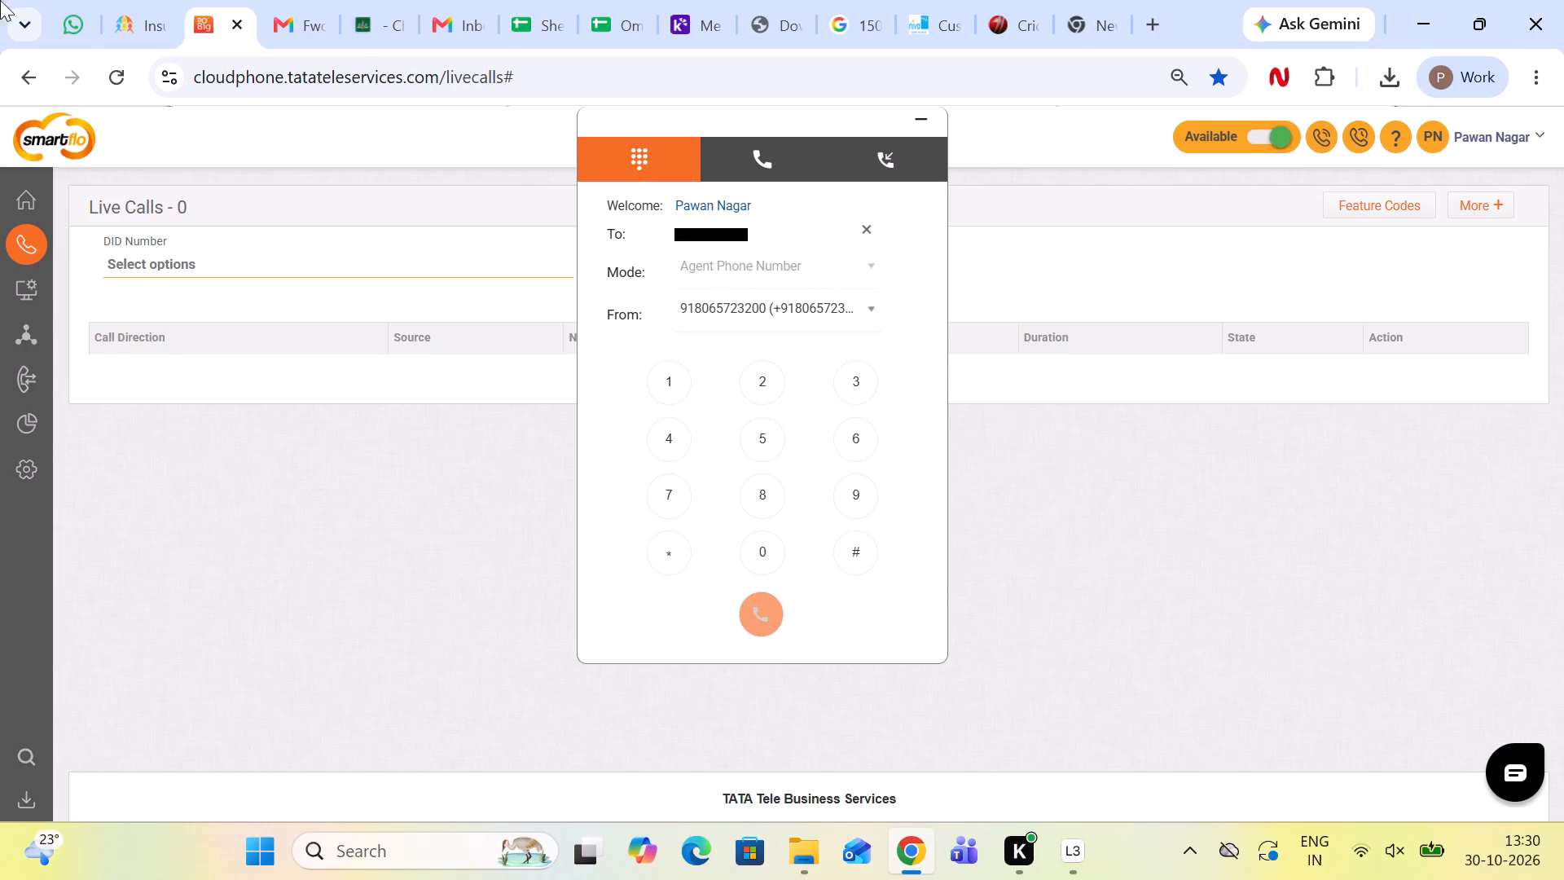
Open the customer's complaint in Insurance Samadhan and examine its details form and uploaded documents.
left_click(144, 0)
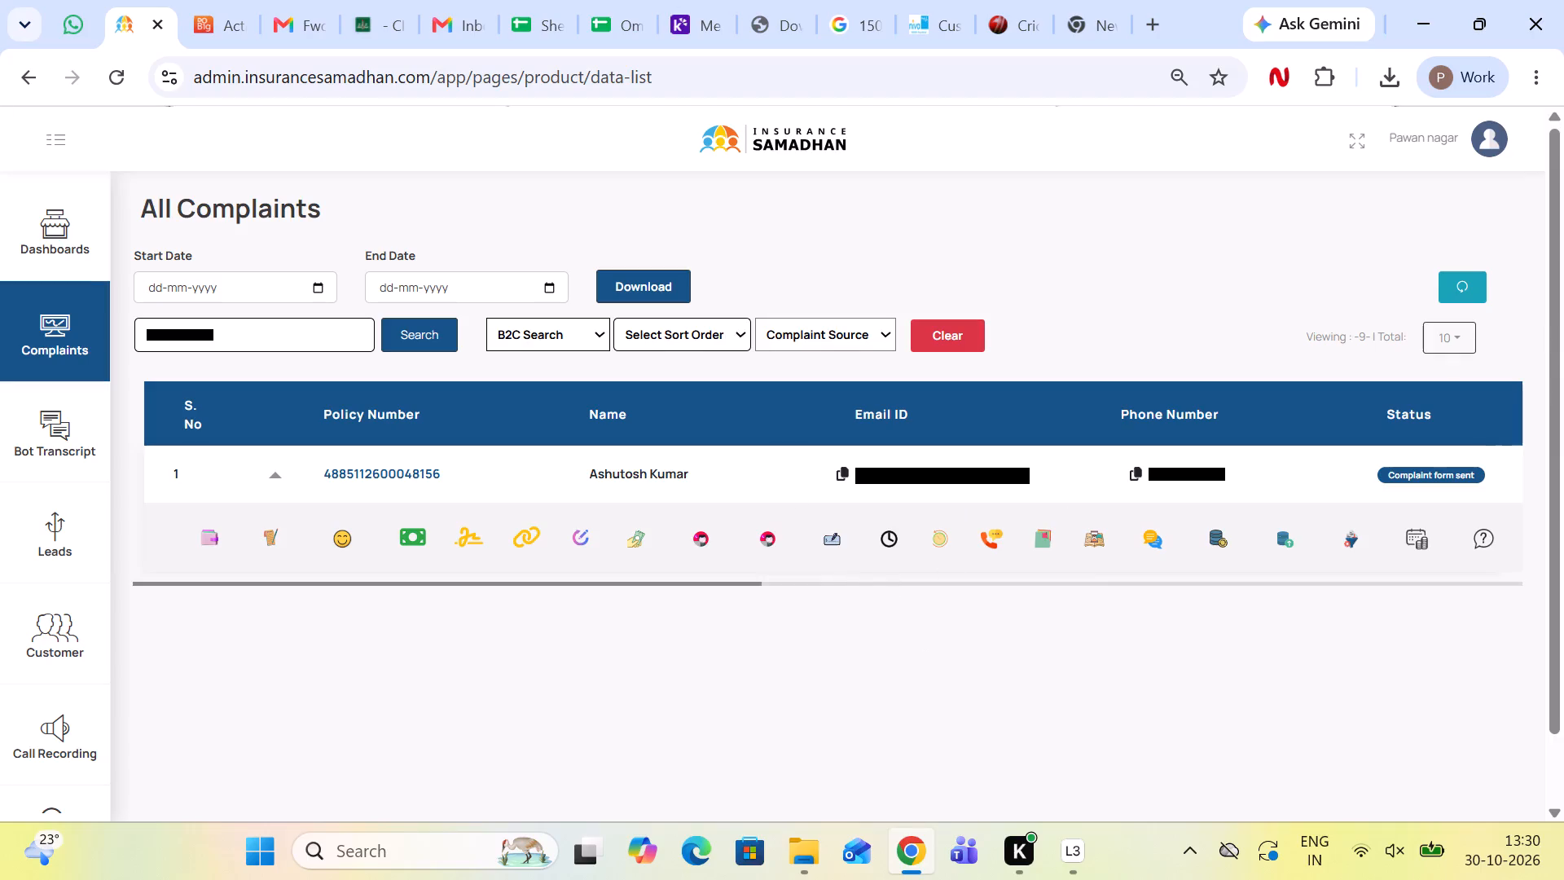
left_click(411, 469)
scroll(737, 457, "down", 2)
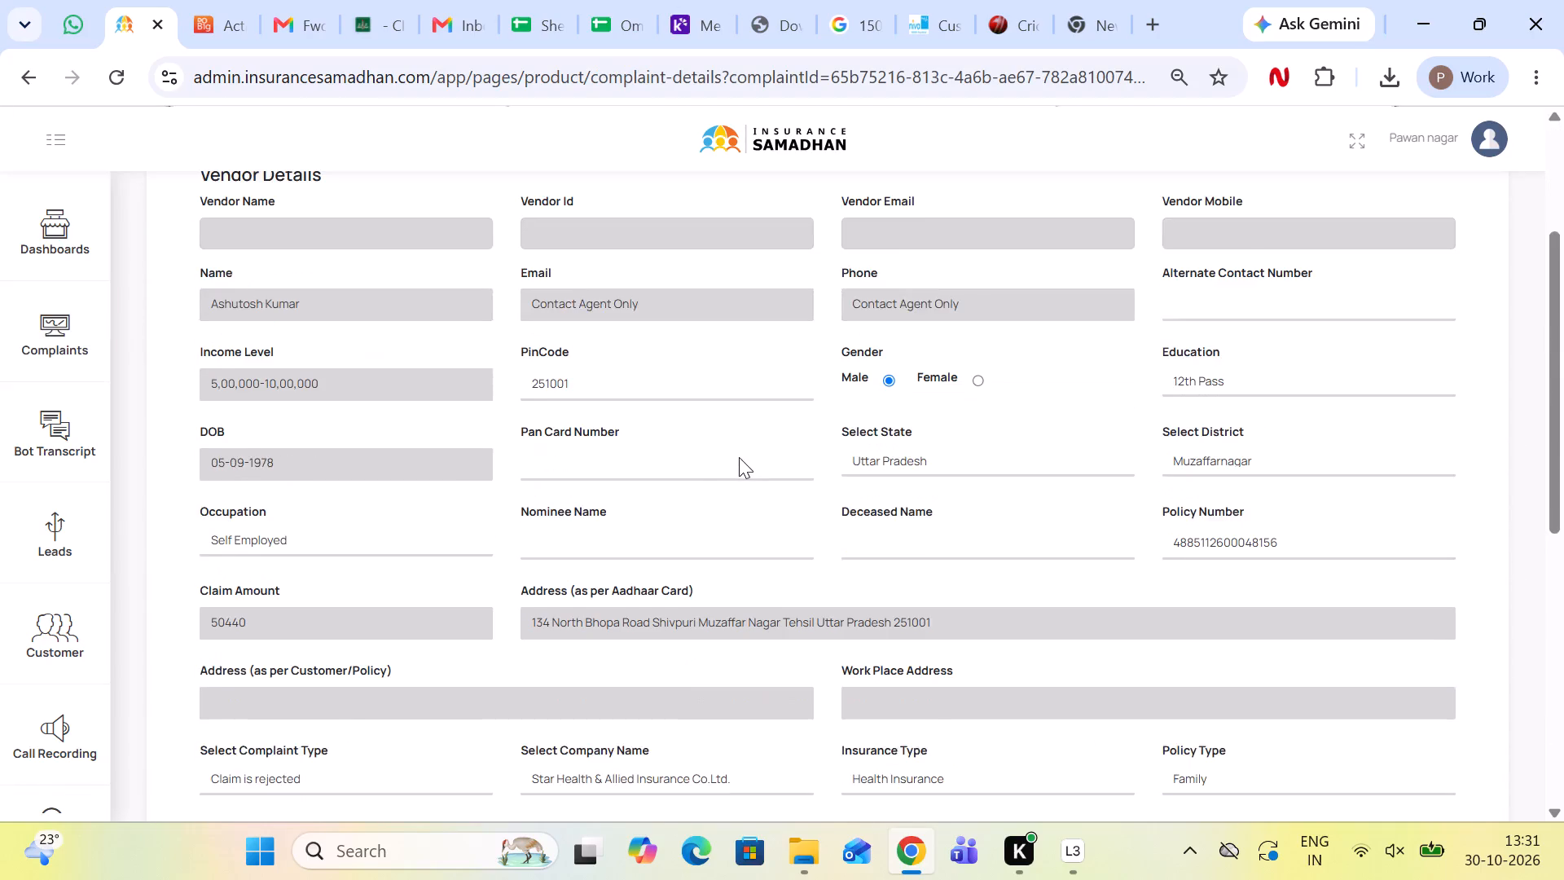
scroll(740, 457, "down", 1)
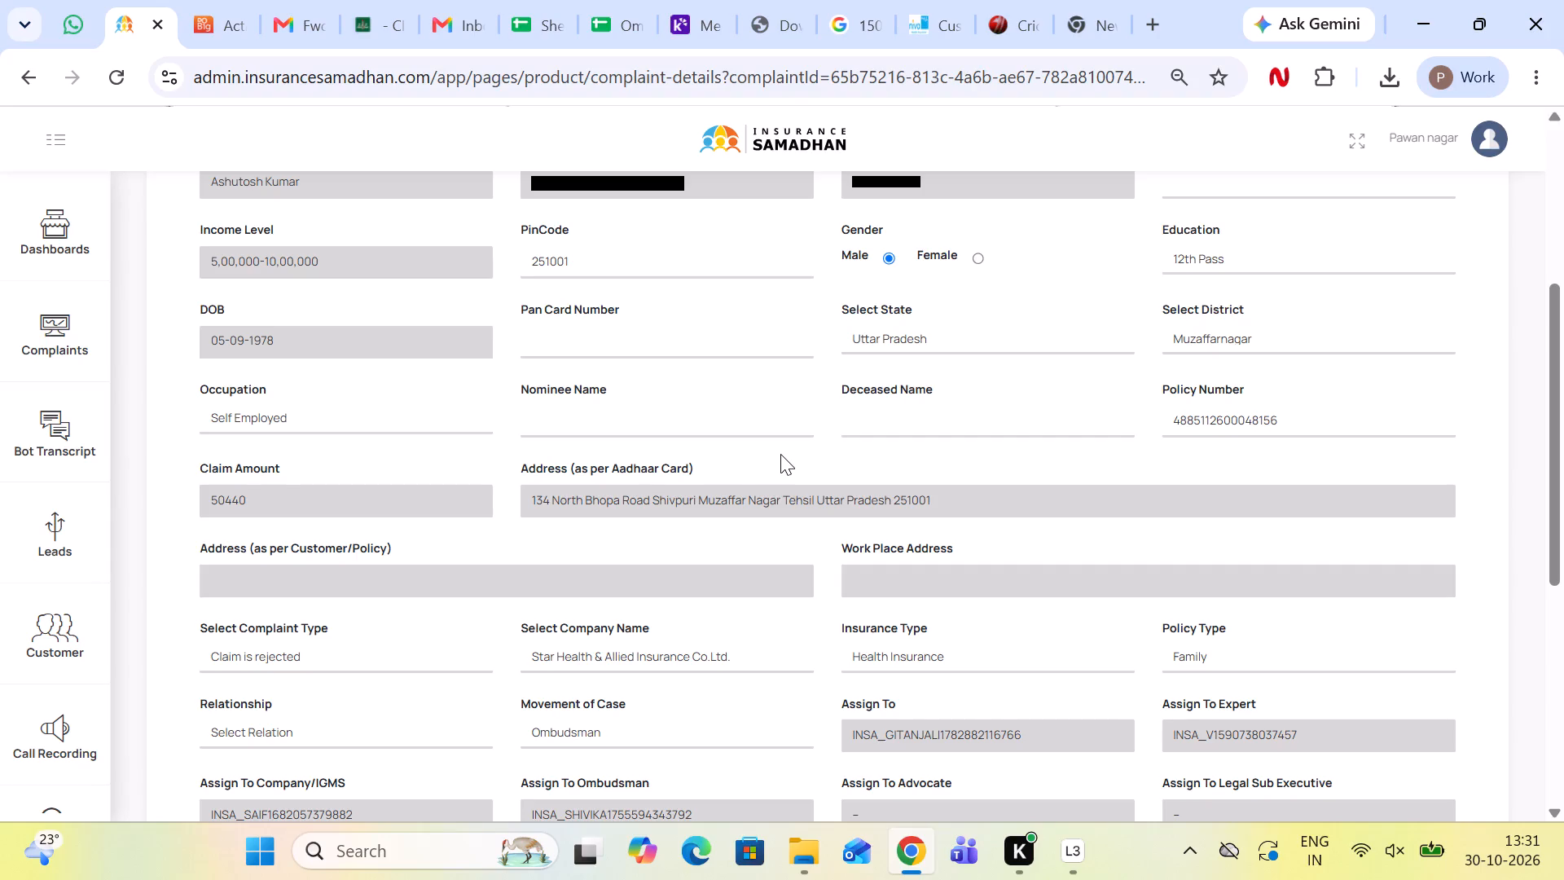
scroll(780, 454, "up", 2)
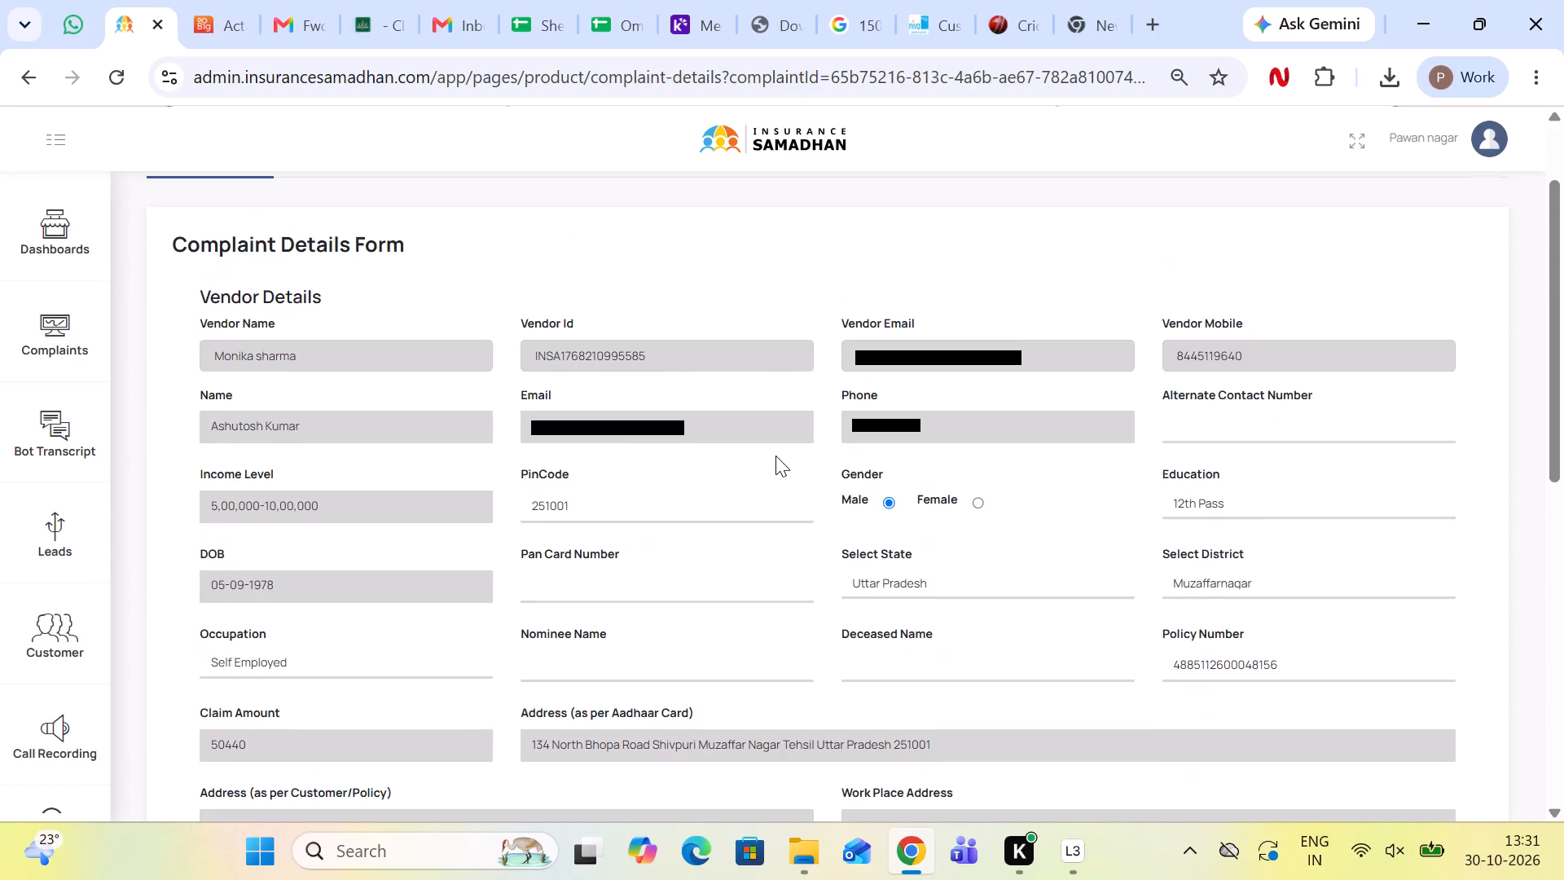
scroll(905, 266, "up", 4)
left_click(907, 288)
scroll(767, 490, "down", 2)
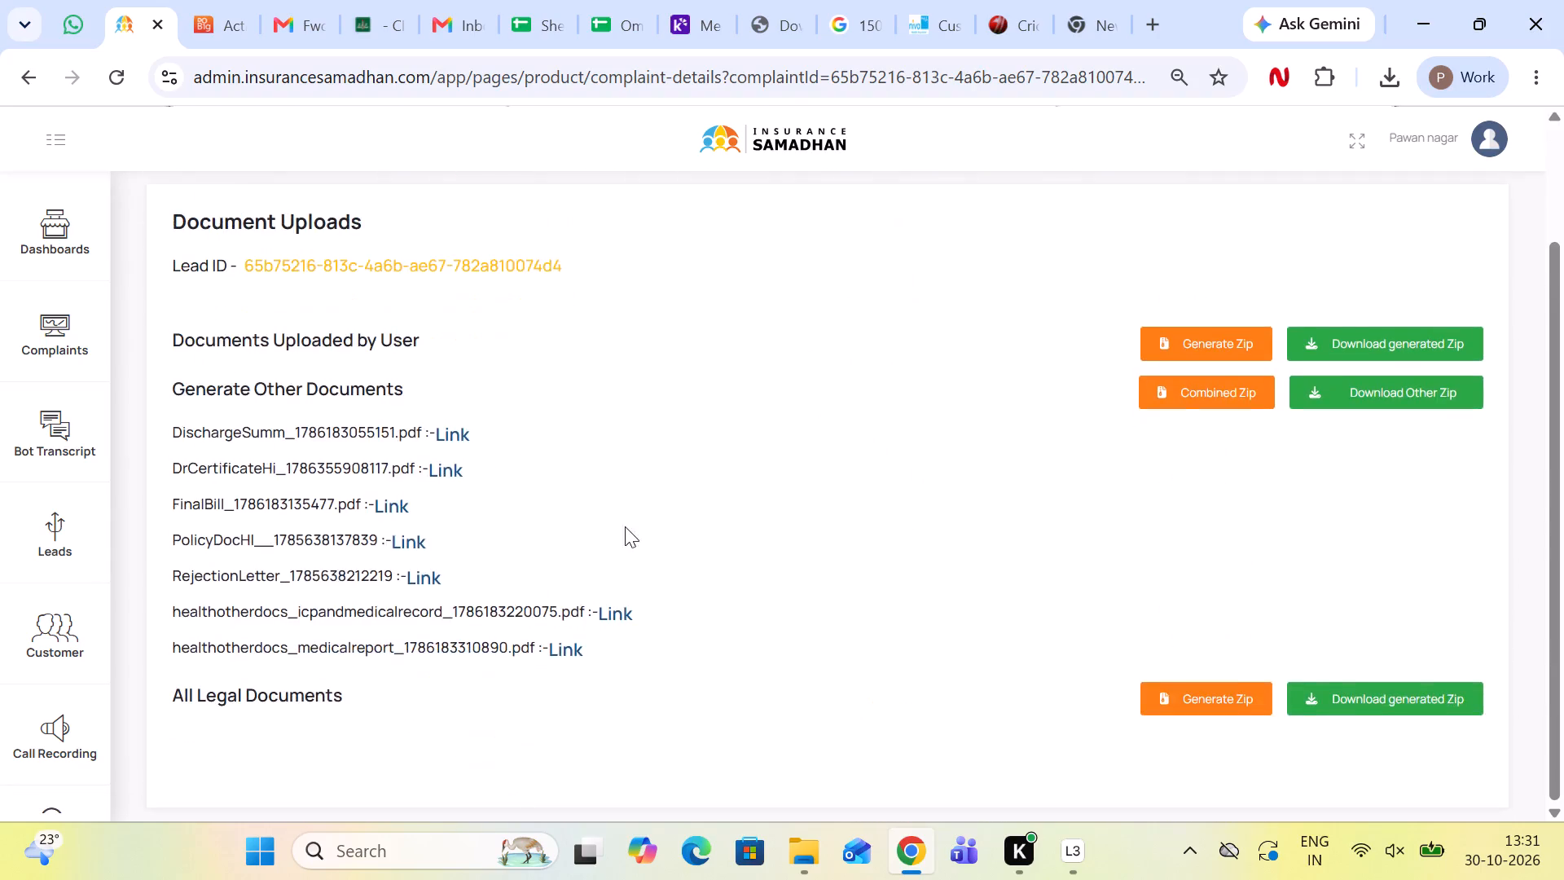
scroll(410, 479, "up", 5)
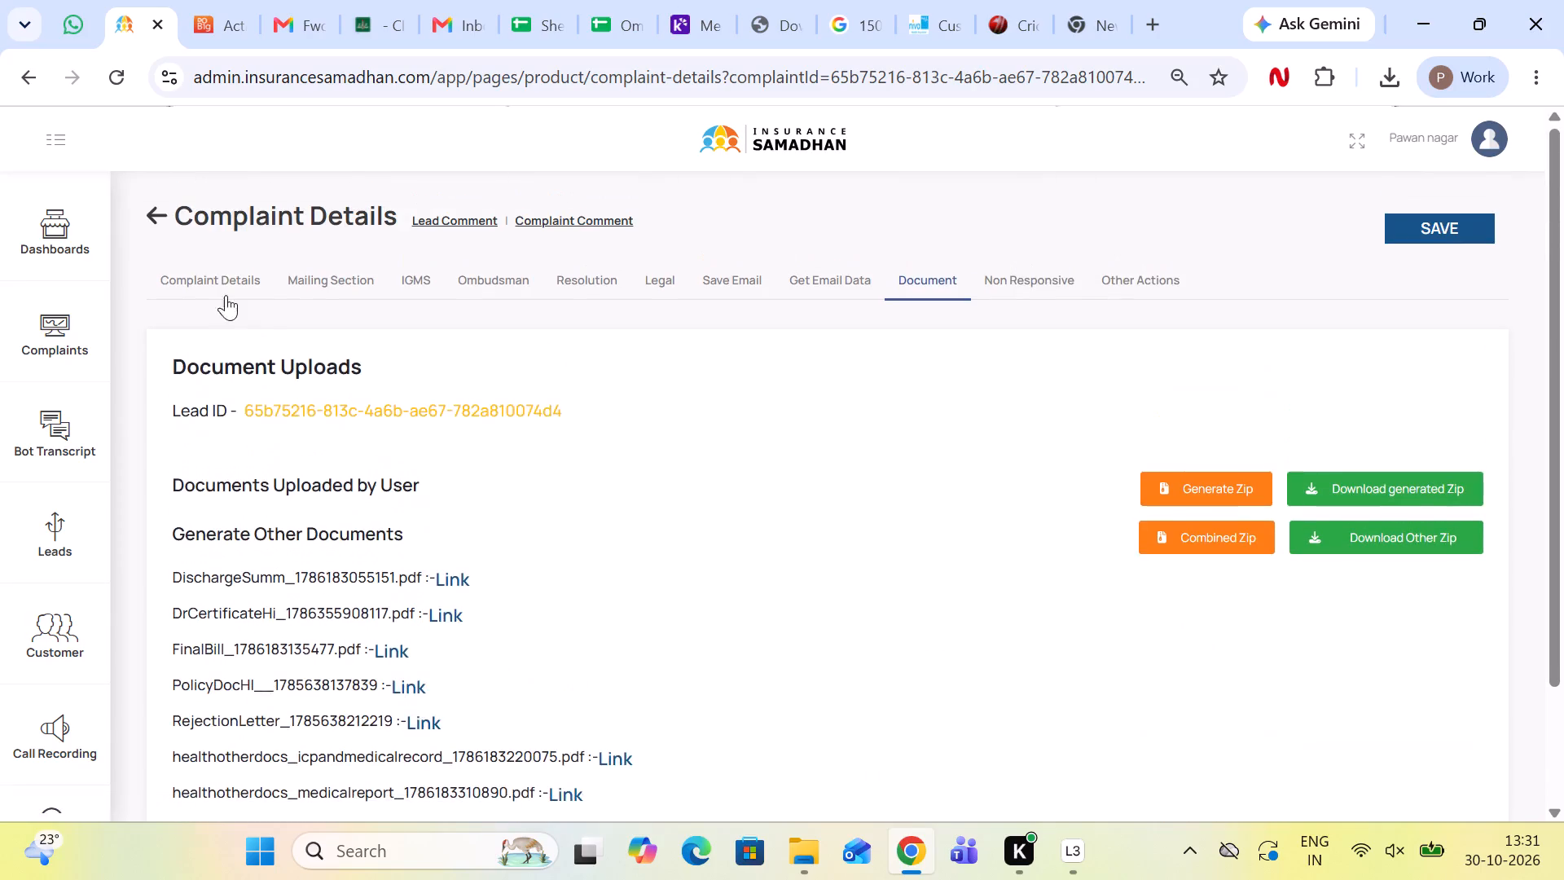
Copy the customer's phone number from the Complaint Details form.
left_click(227, 284)
double_click(867, 540)
right_click(867, 540)
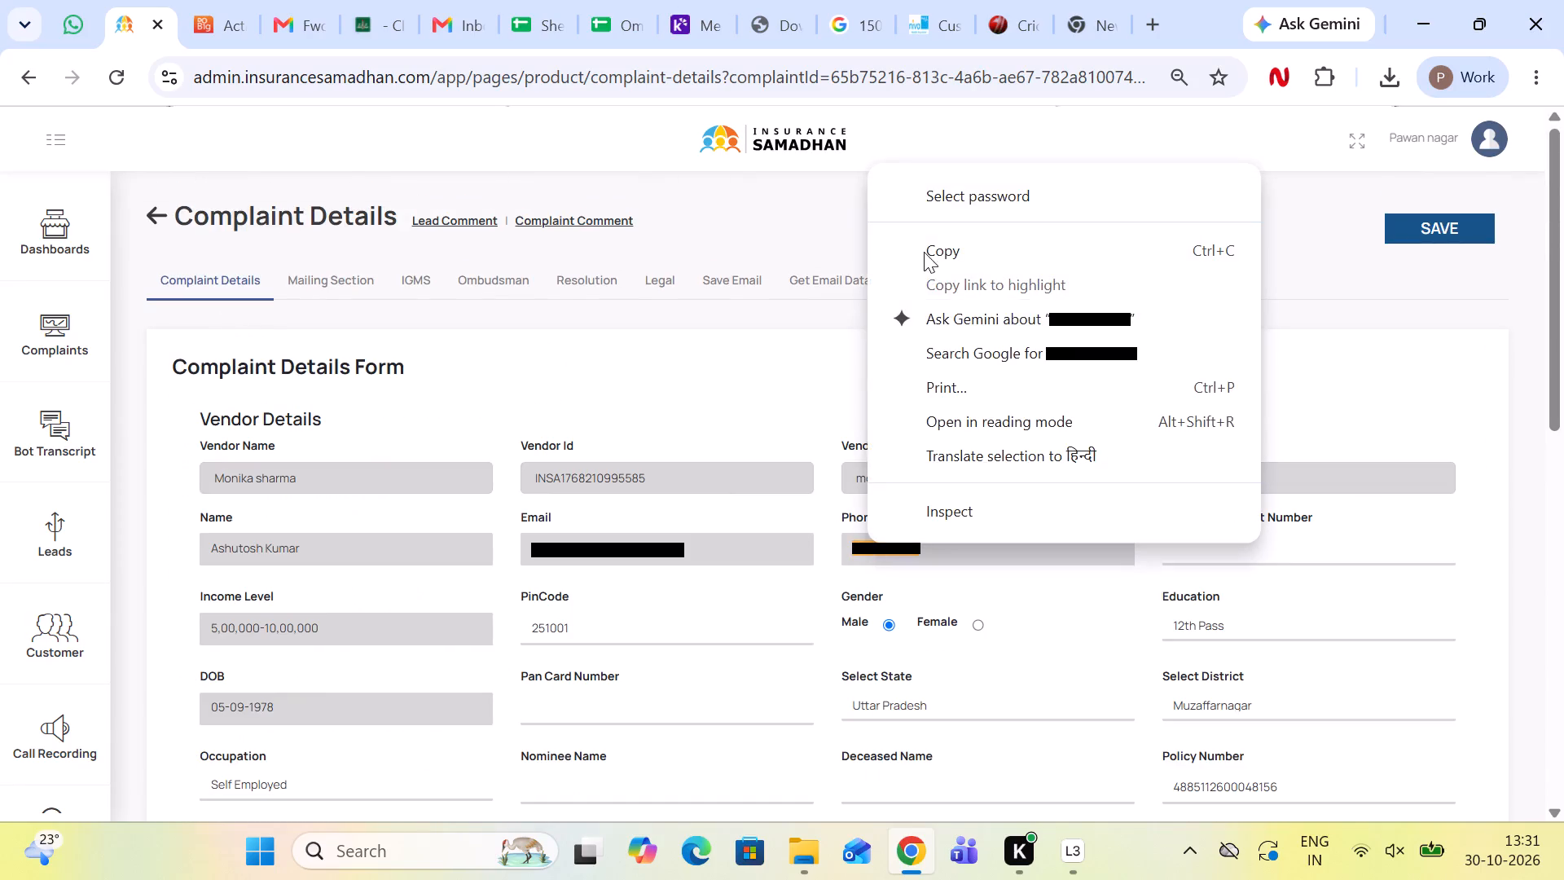
left_click(928, 246)
Add the comment "will share aadhar" to the complaint's communication log, save it and close the log.
left_click(562, 217)
scroll(899, 500, "down", 2)
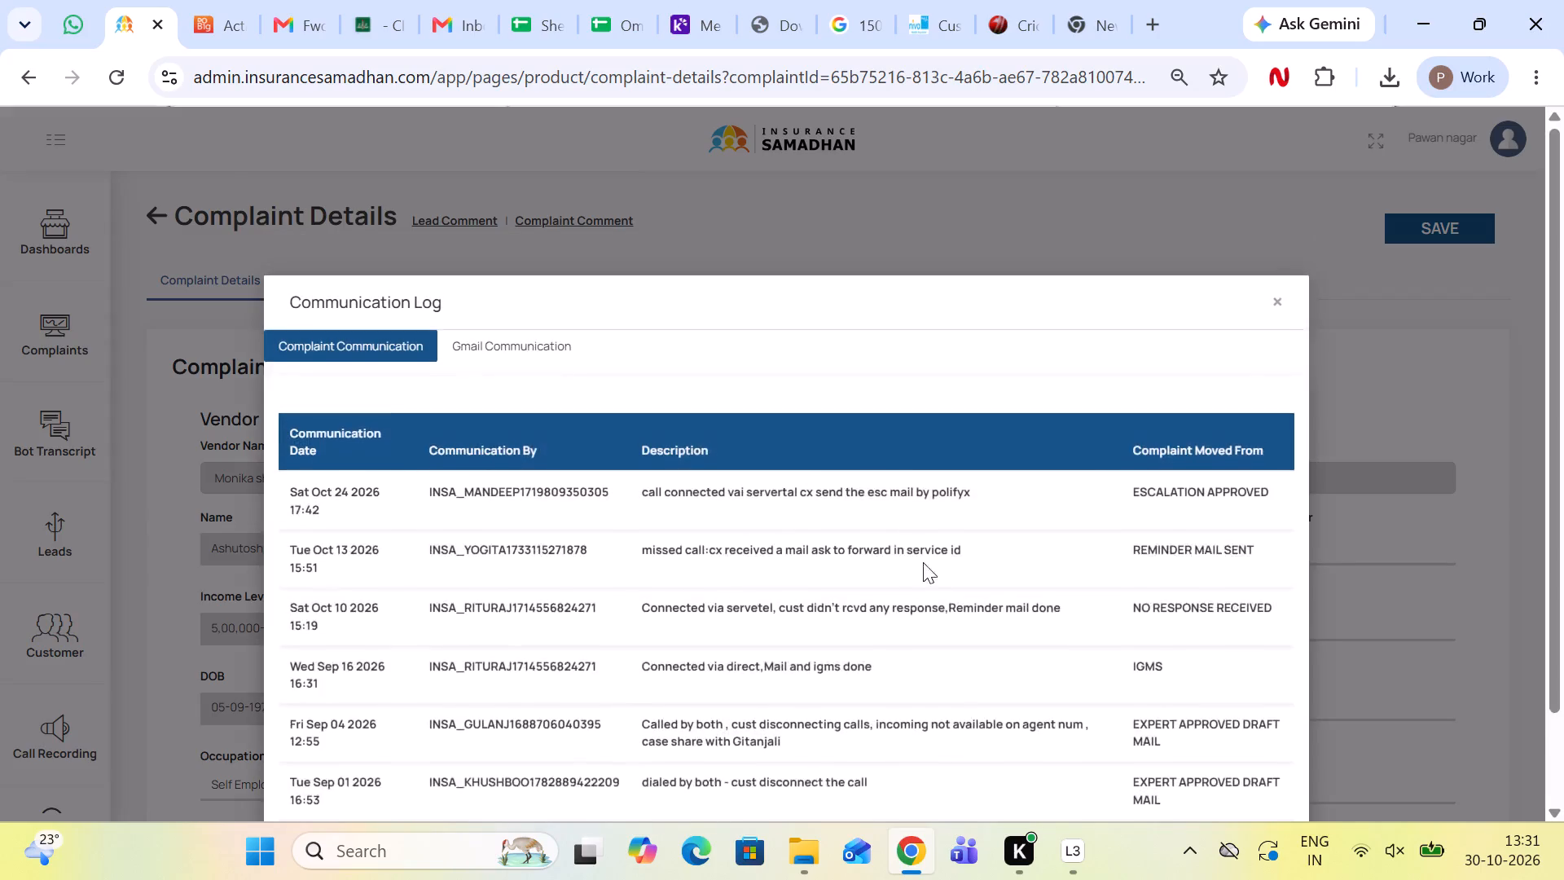
scroll(923, 562, "down", 5)
left_click(857, 776)
left_click(749, 542)
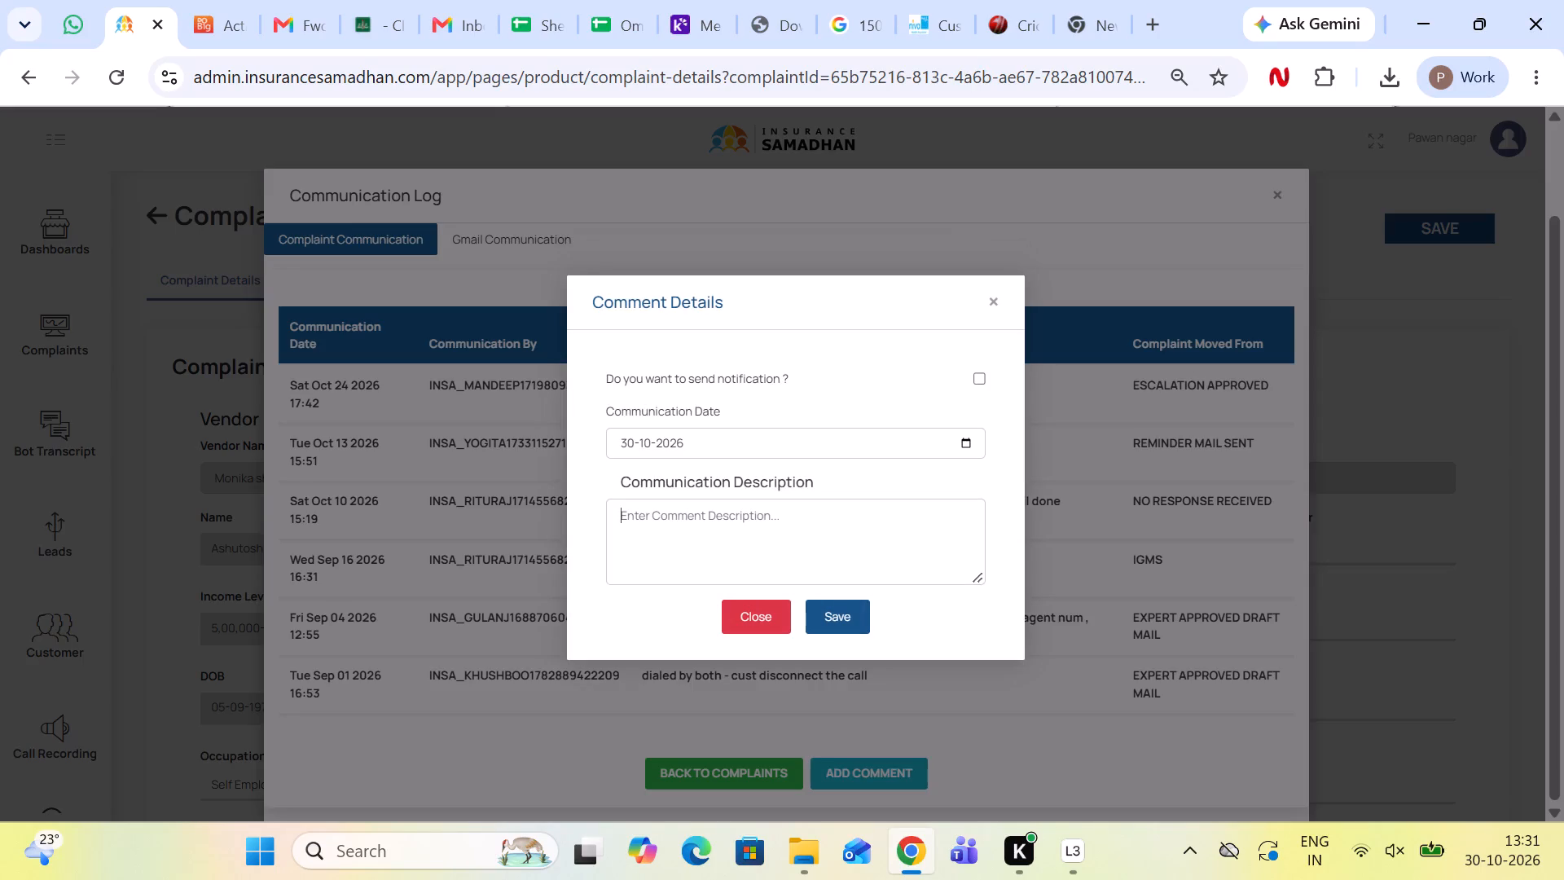
type("will share aadhar")
key("space")
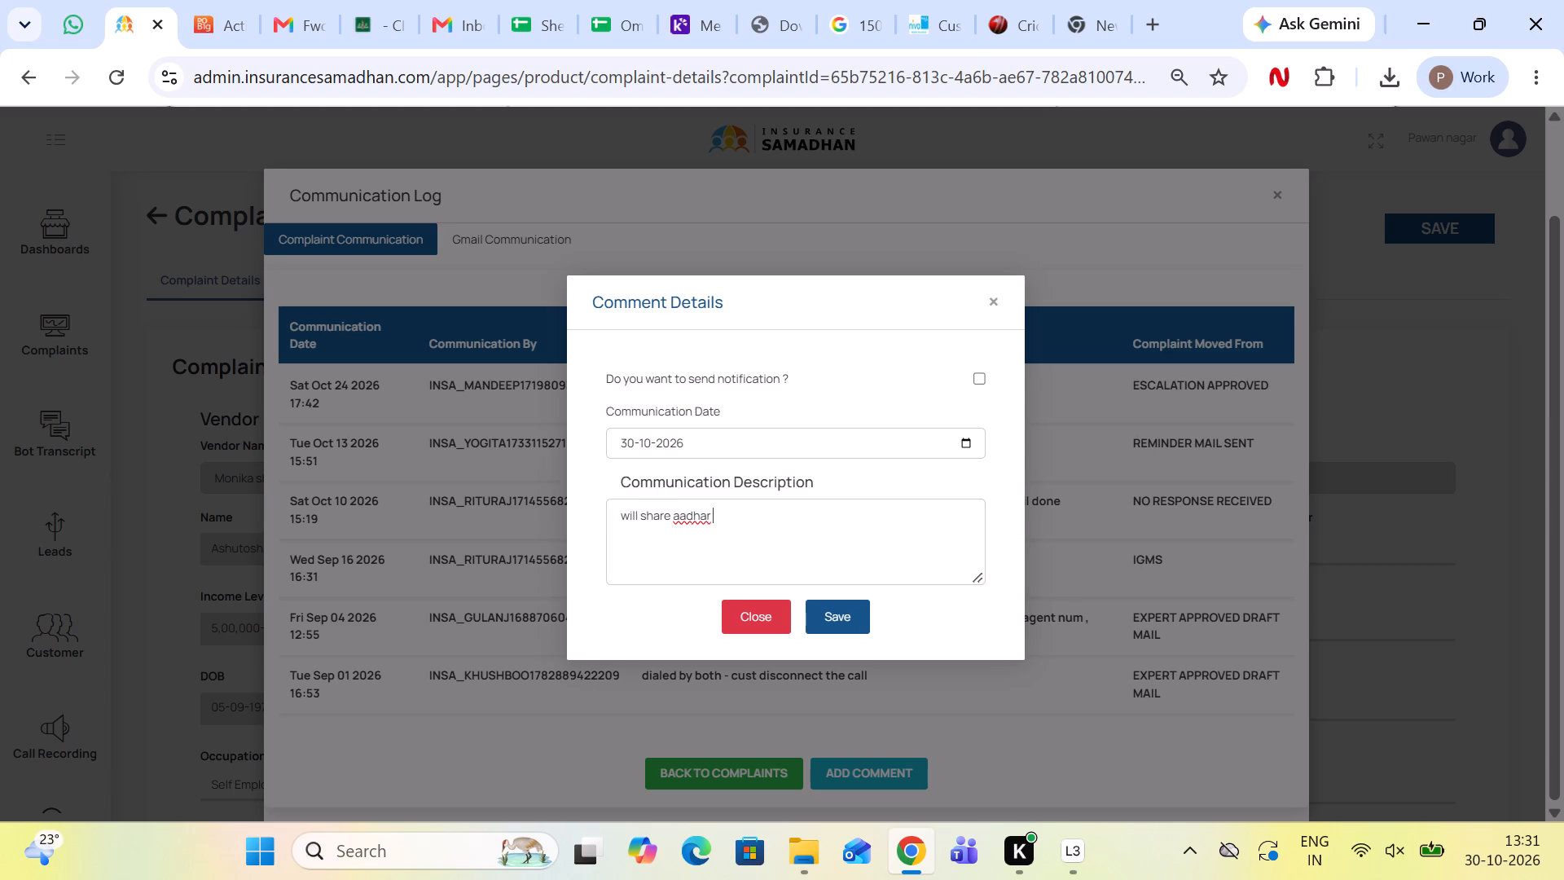
left_click(850, 617)
left_click(1398, 334)
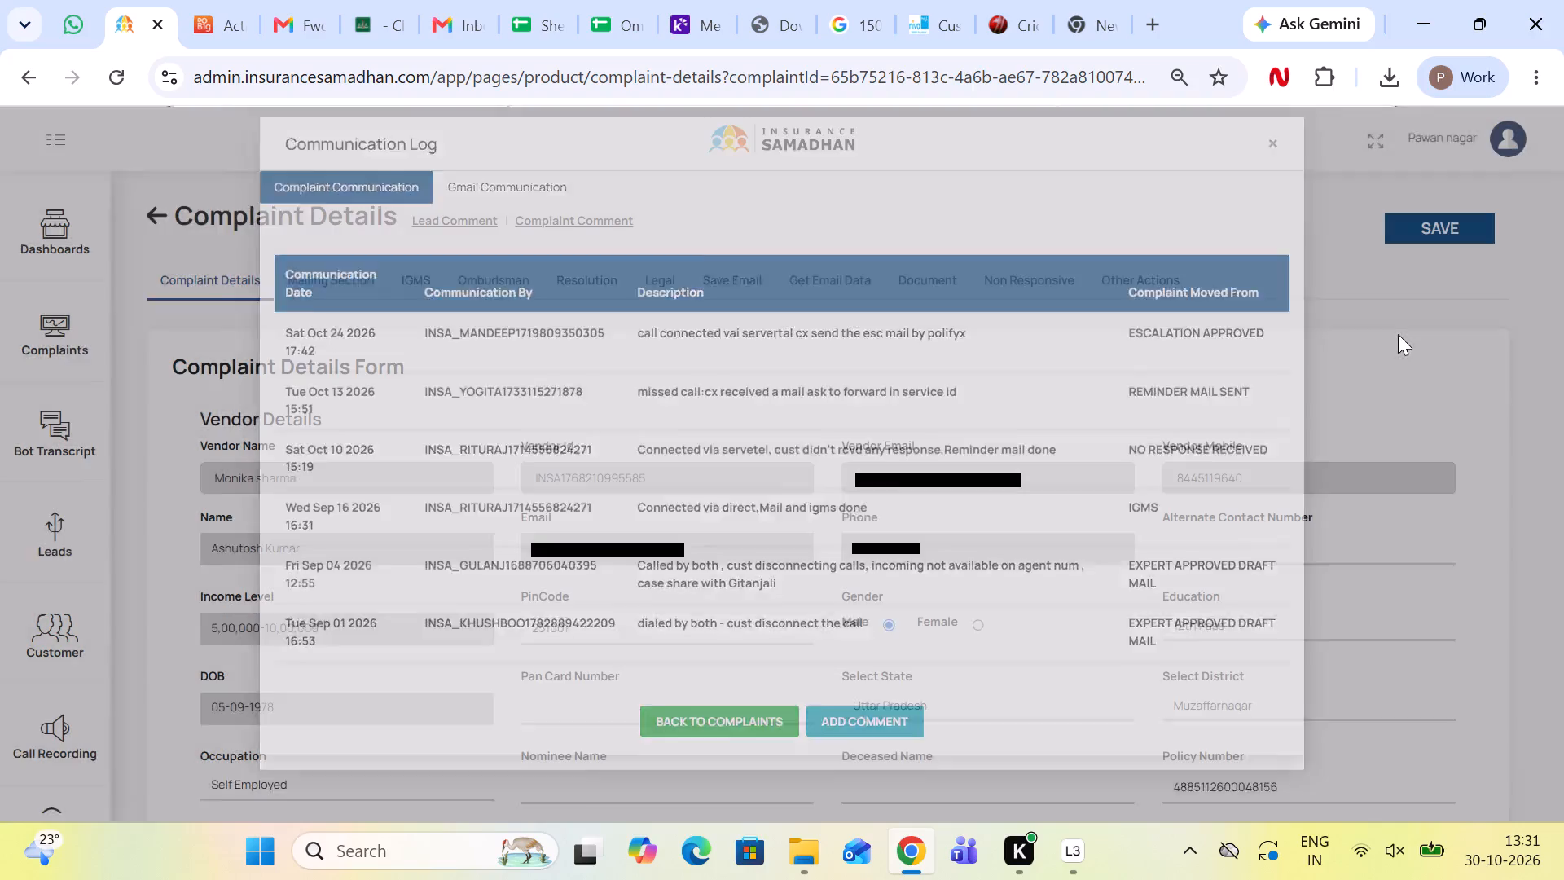
Reopen the complaint's communication log and check its entries.
left_click(618, 212)
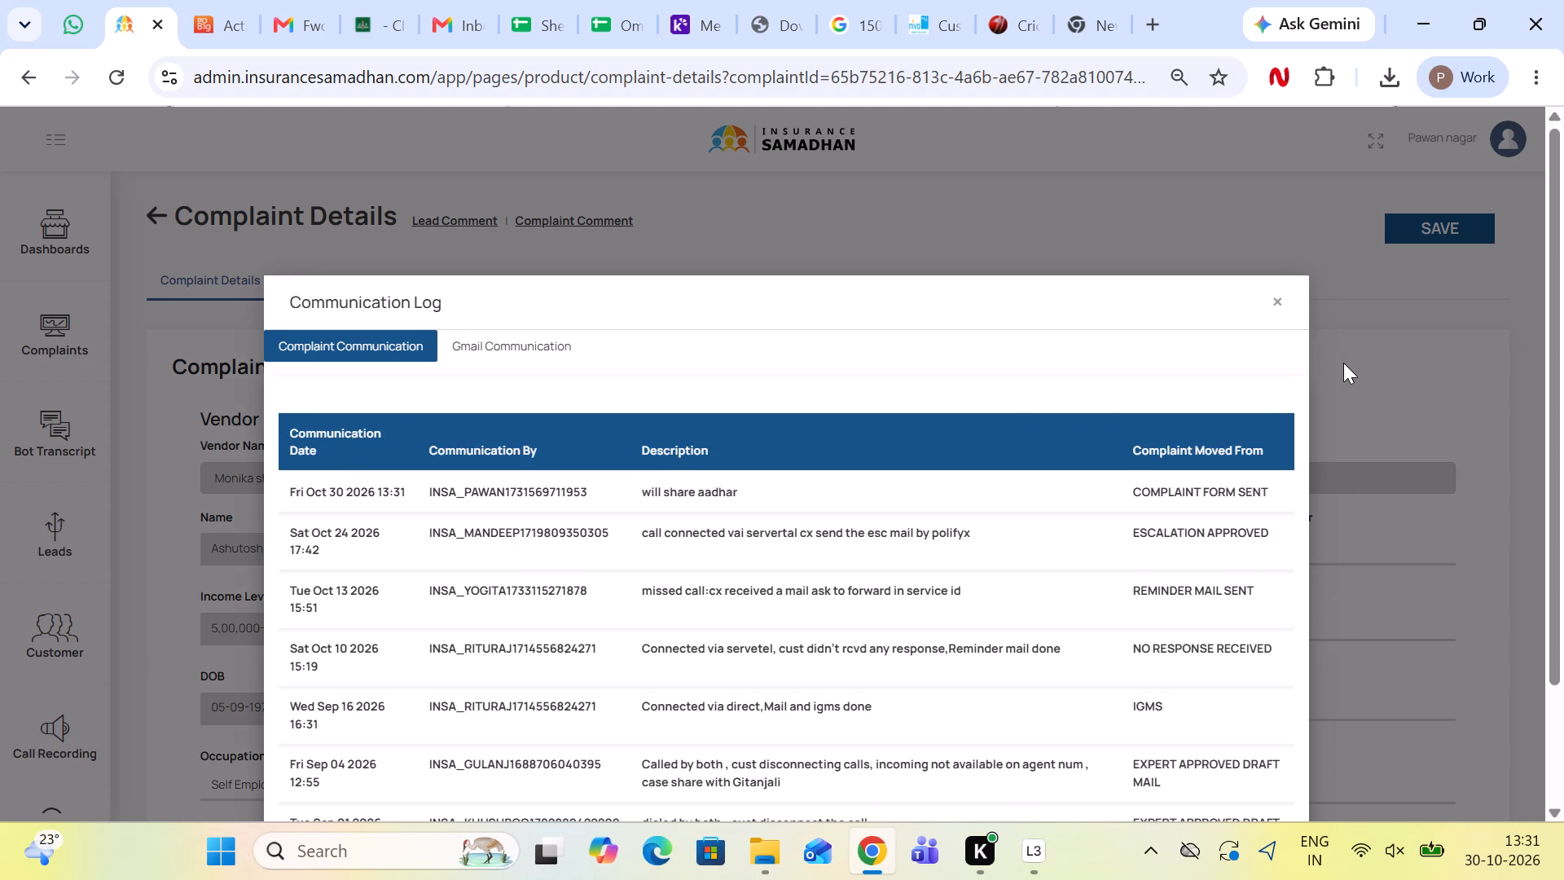
scroll(832, 530, "down", 1)
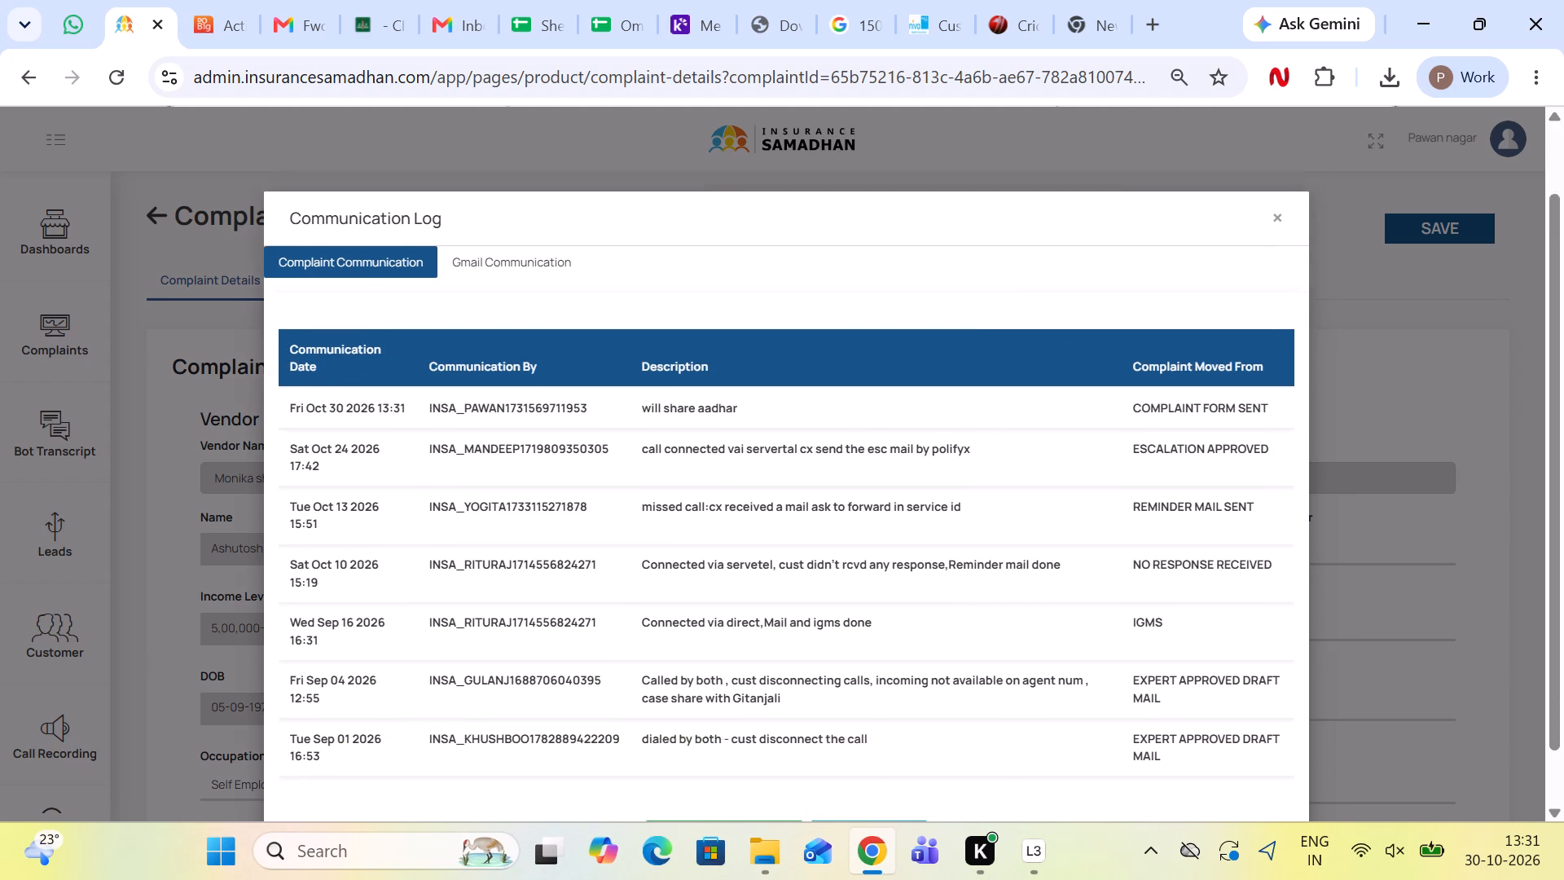
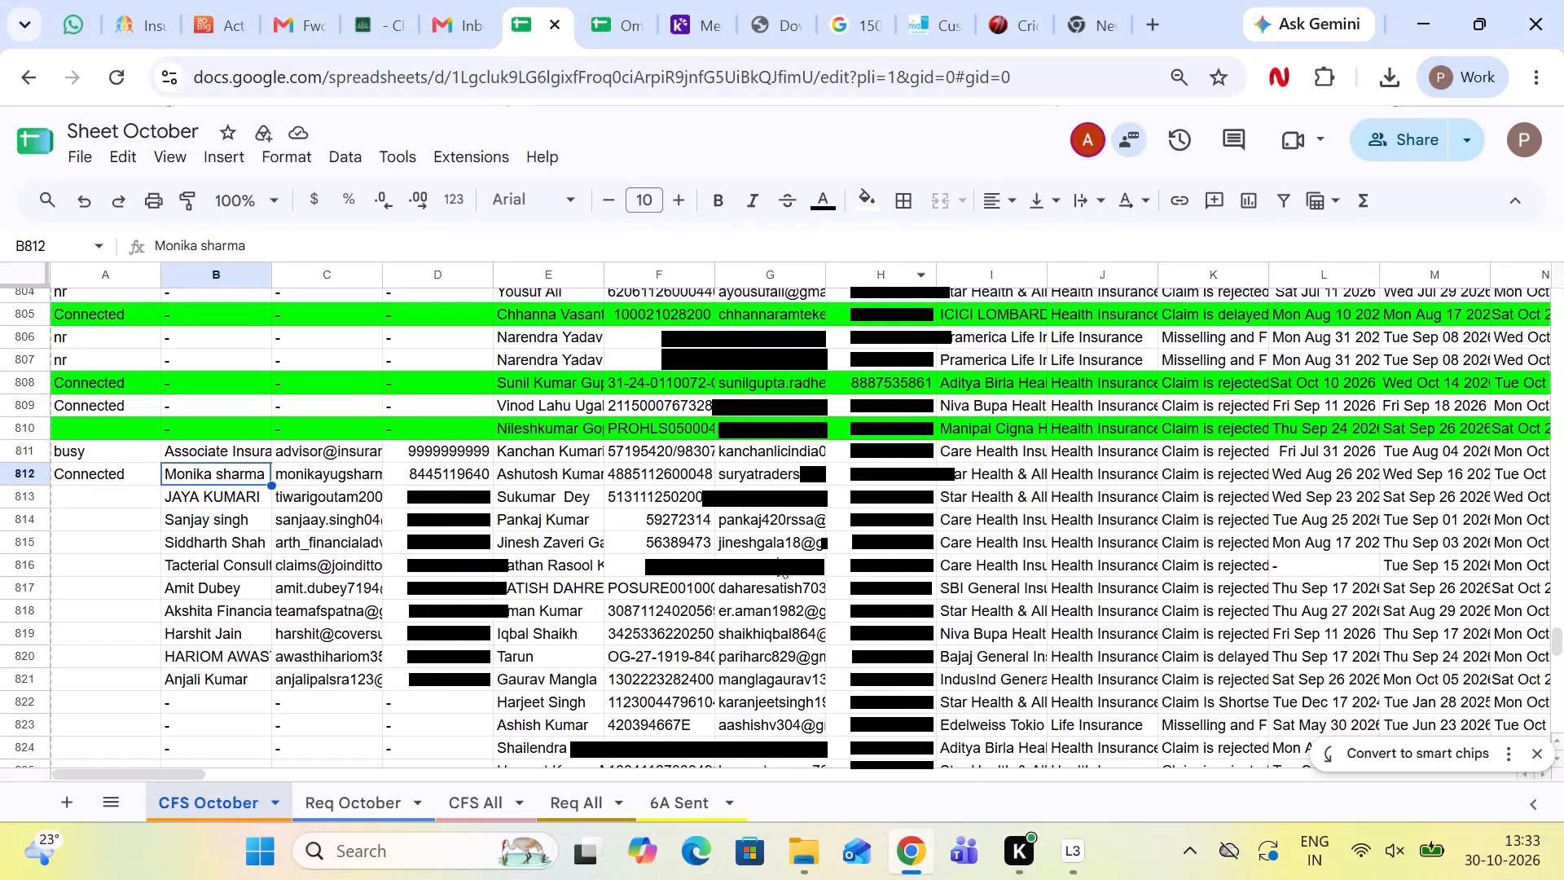
Copy the customer's phone number from row 813 of the CFS October sheet and search Insurance Samadhan's complaints for it.
left_click(859, 499)
key("ctrl+c")
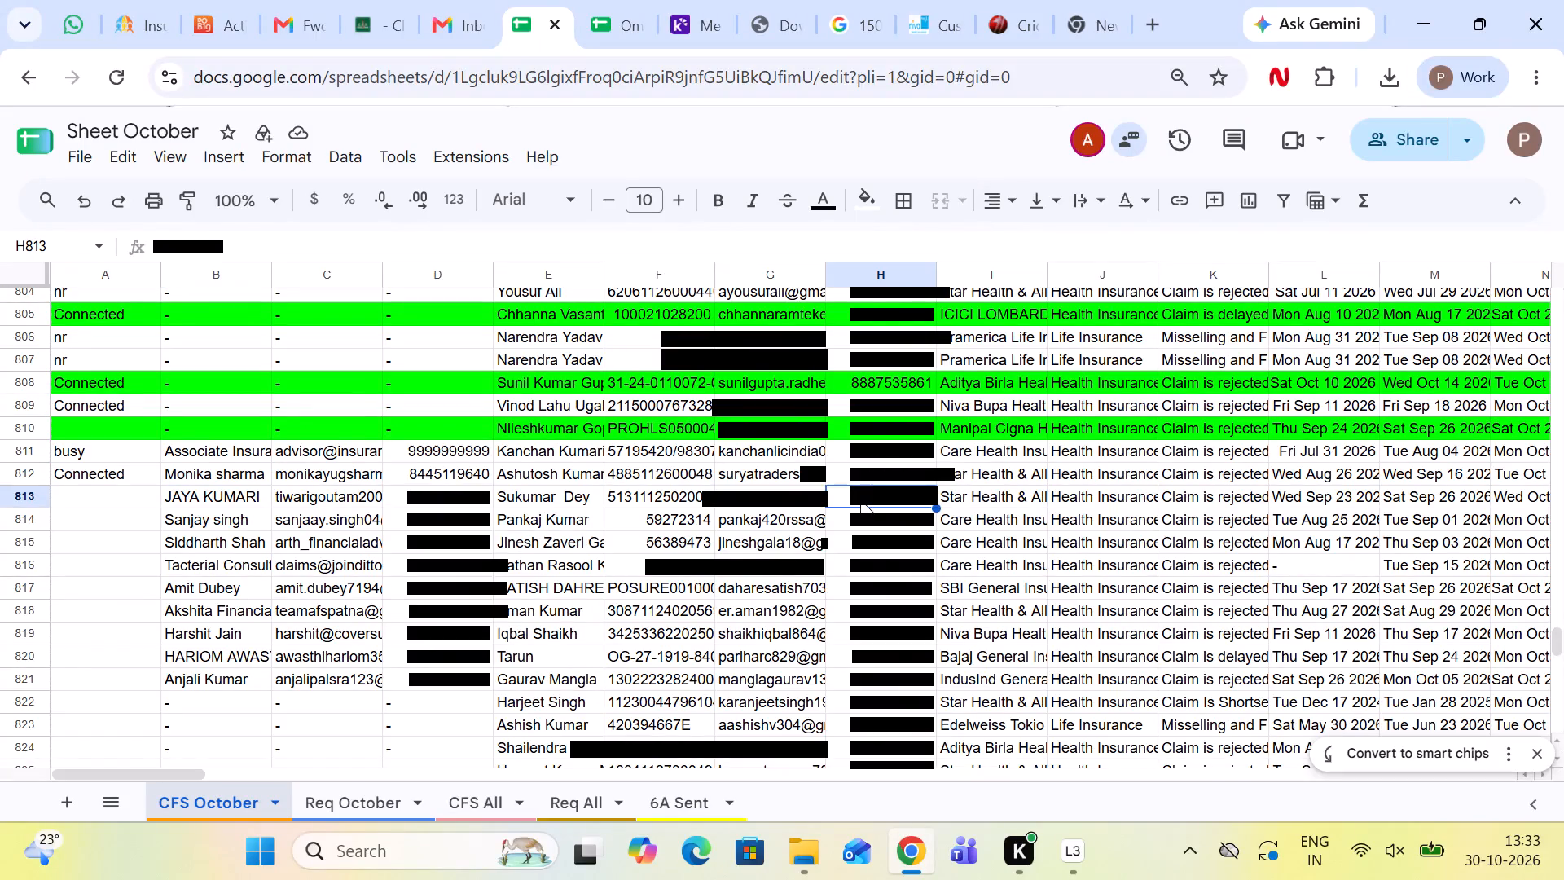
key("ctrl+c")
key("ctrl+c")
left_click(909, 499)
key("ctrl+c")
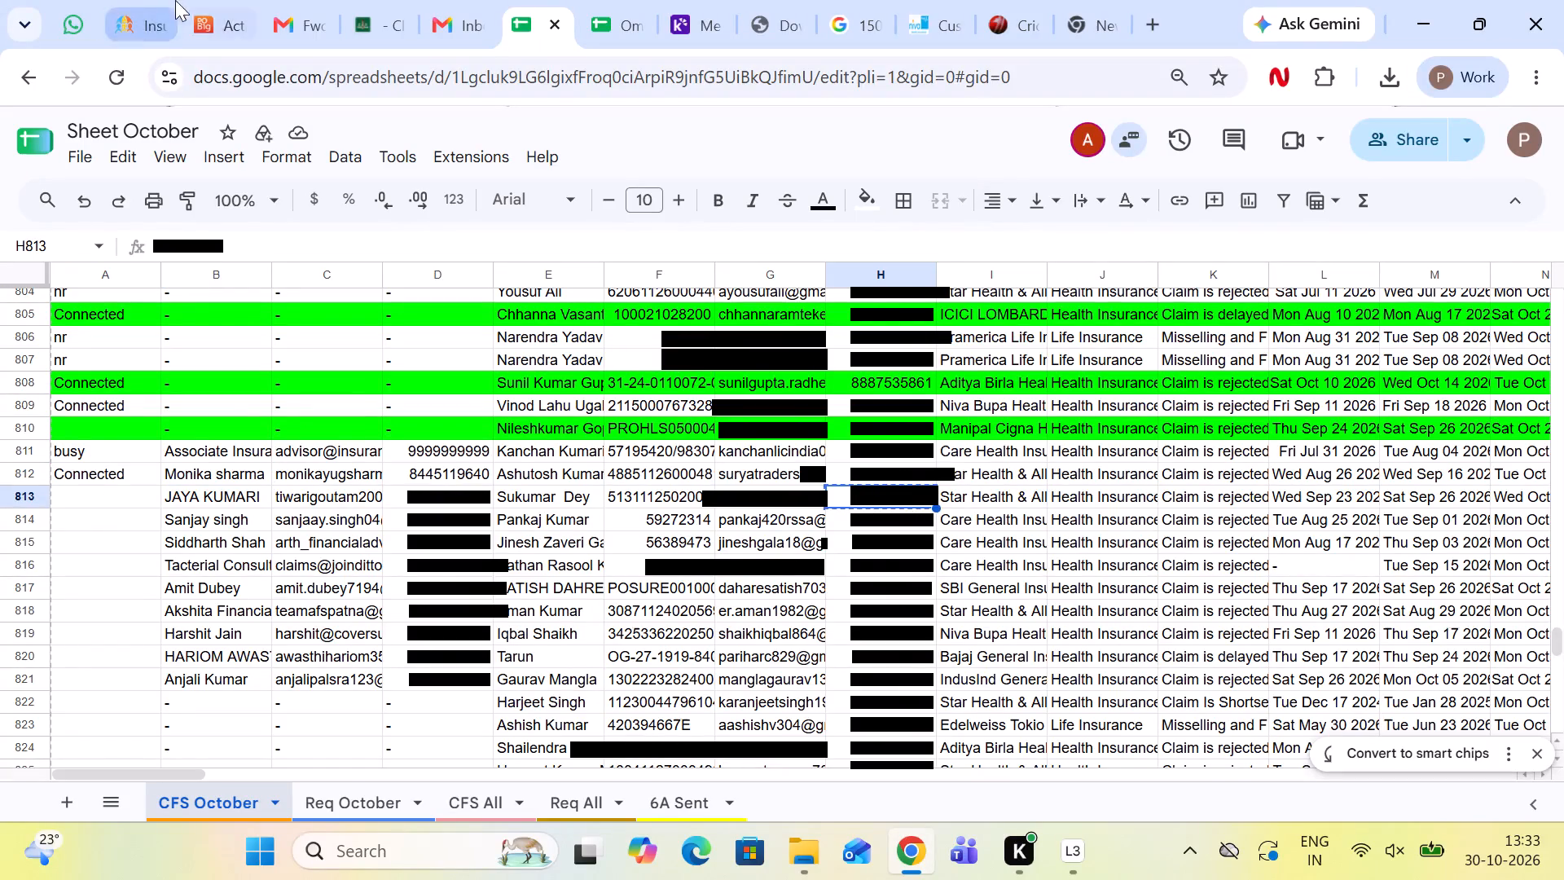
left_click(175, 0)
left_click(156, 222)
double_click(330, 324)
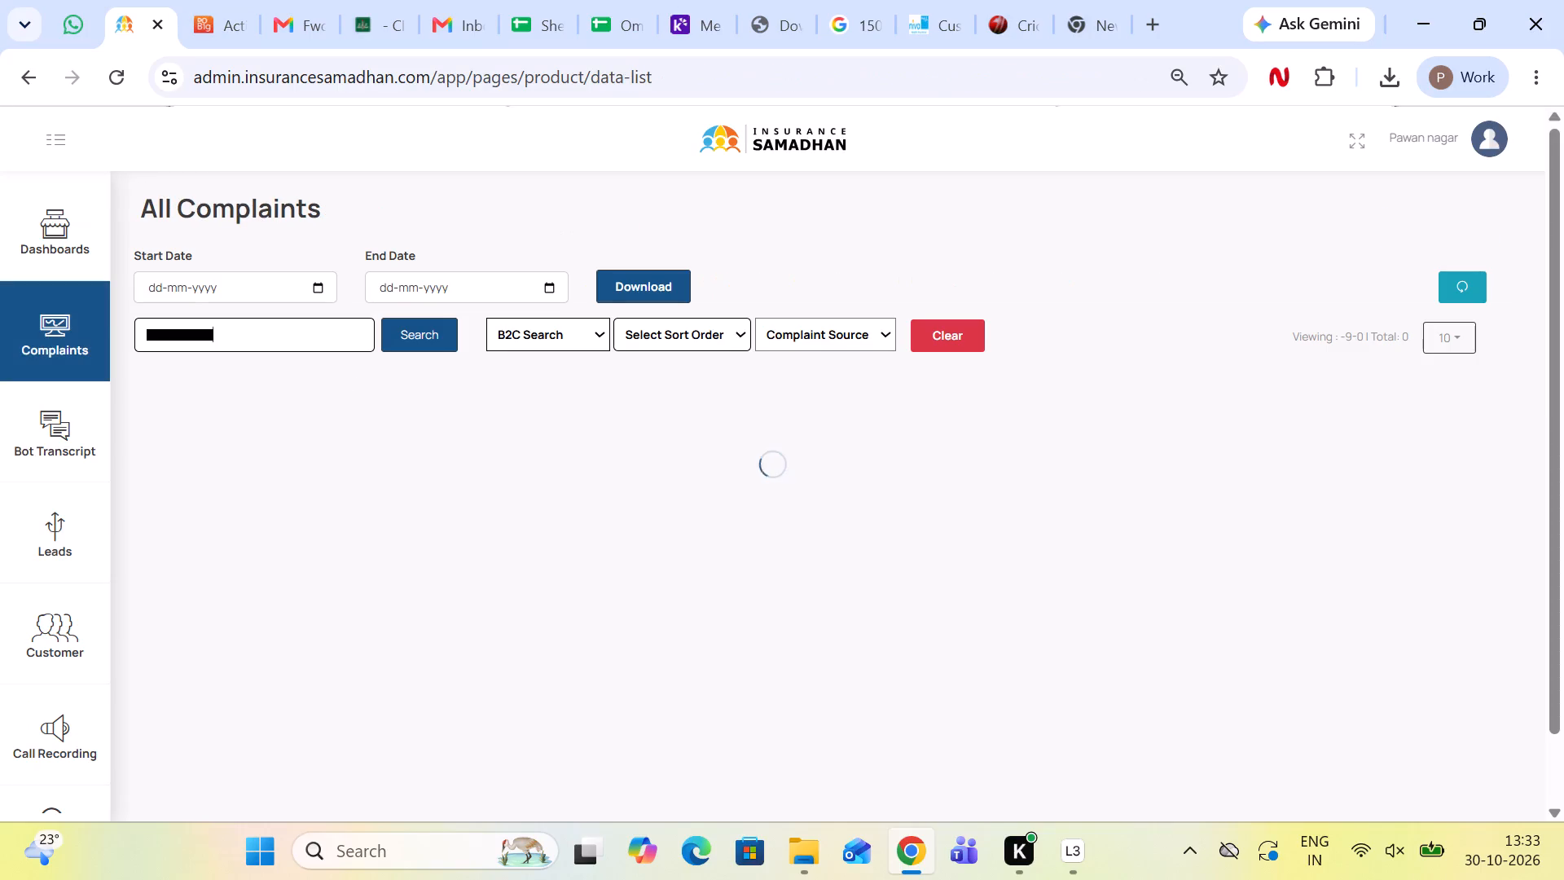
key("ctrl+v")
left_click(404, 340)
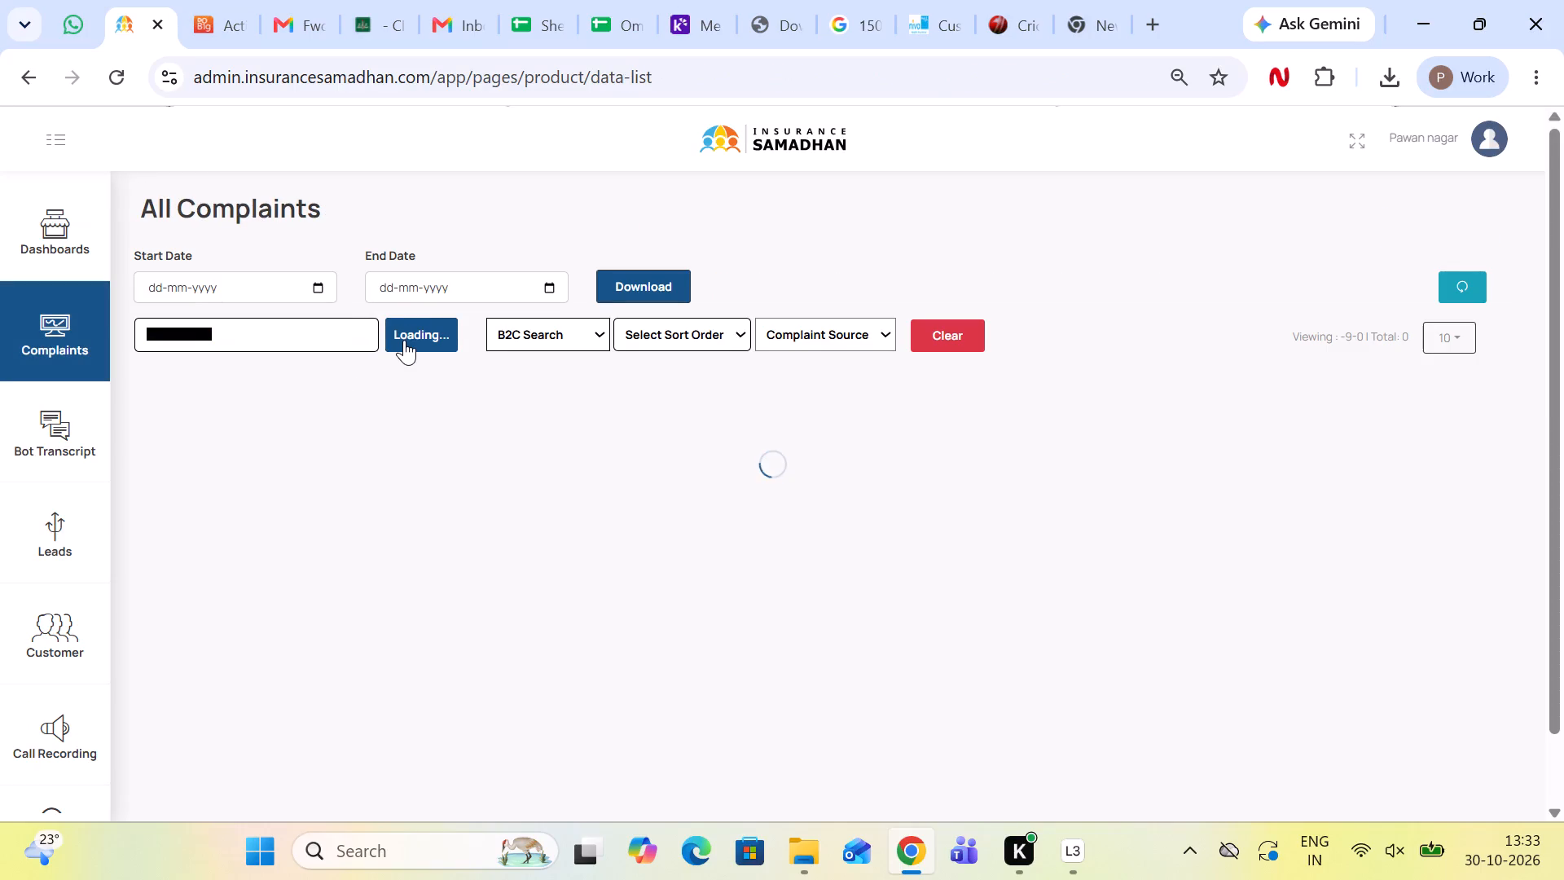
double_click(402, 341)
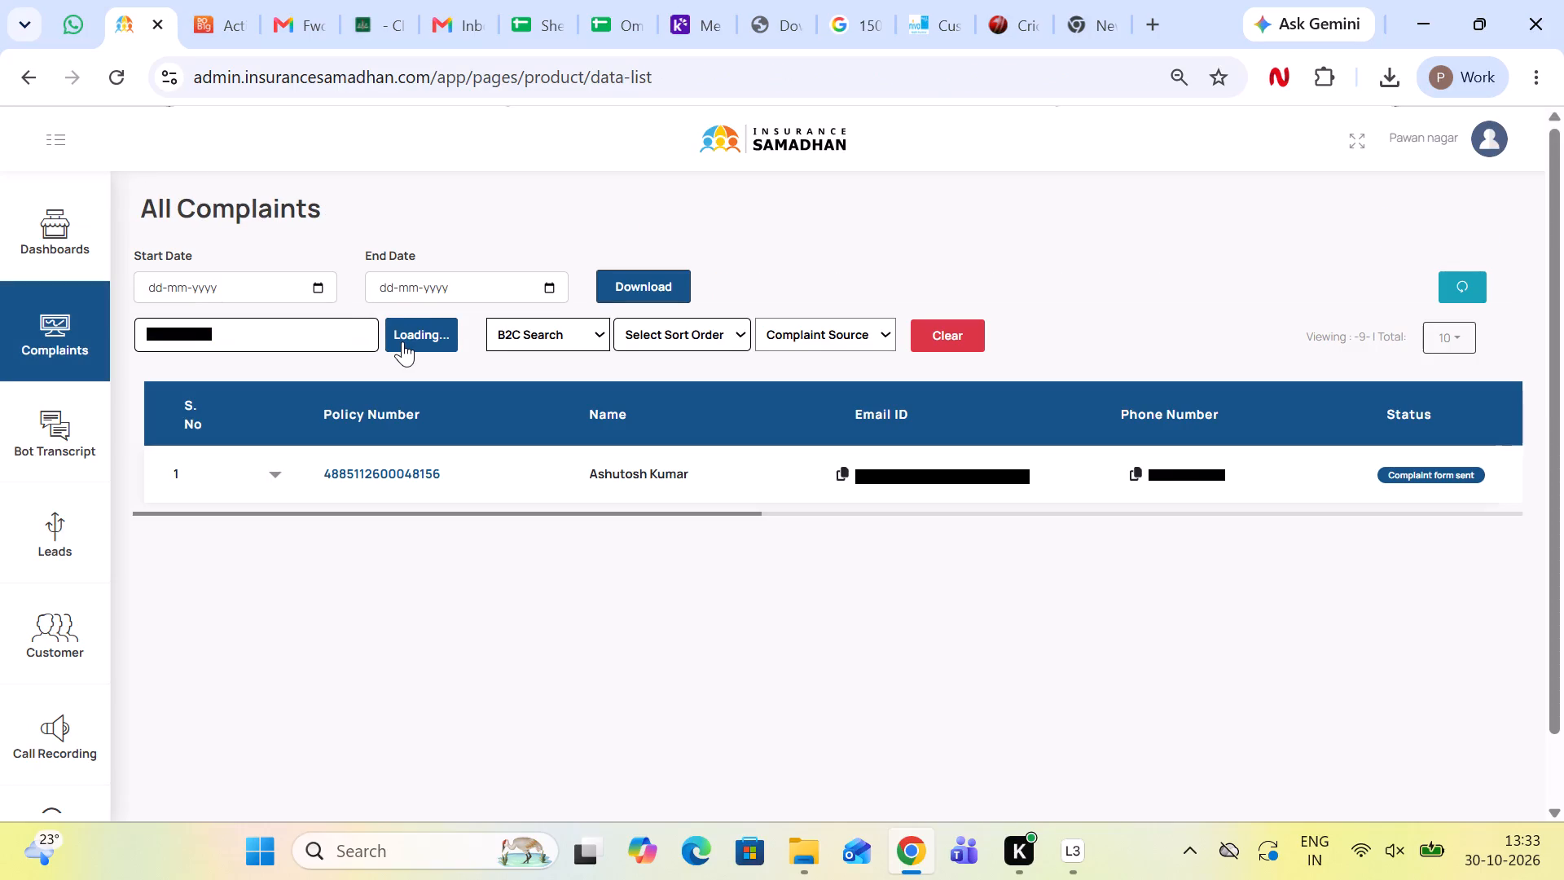
double_click(402, 341)
Expand the found complaint, examine its communication log entries and close the log.
left_click(1063, 557)
left_click(1079, 553)
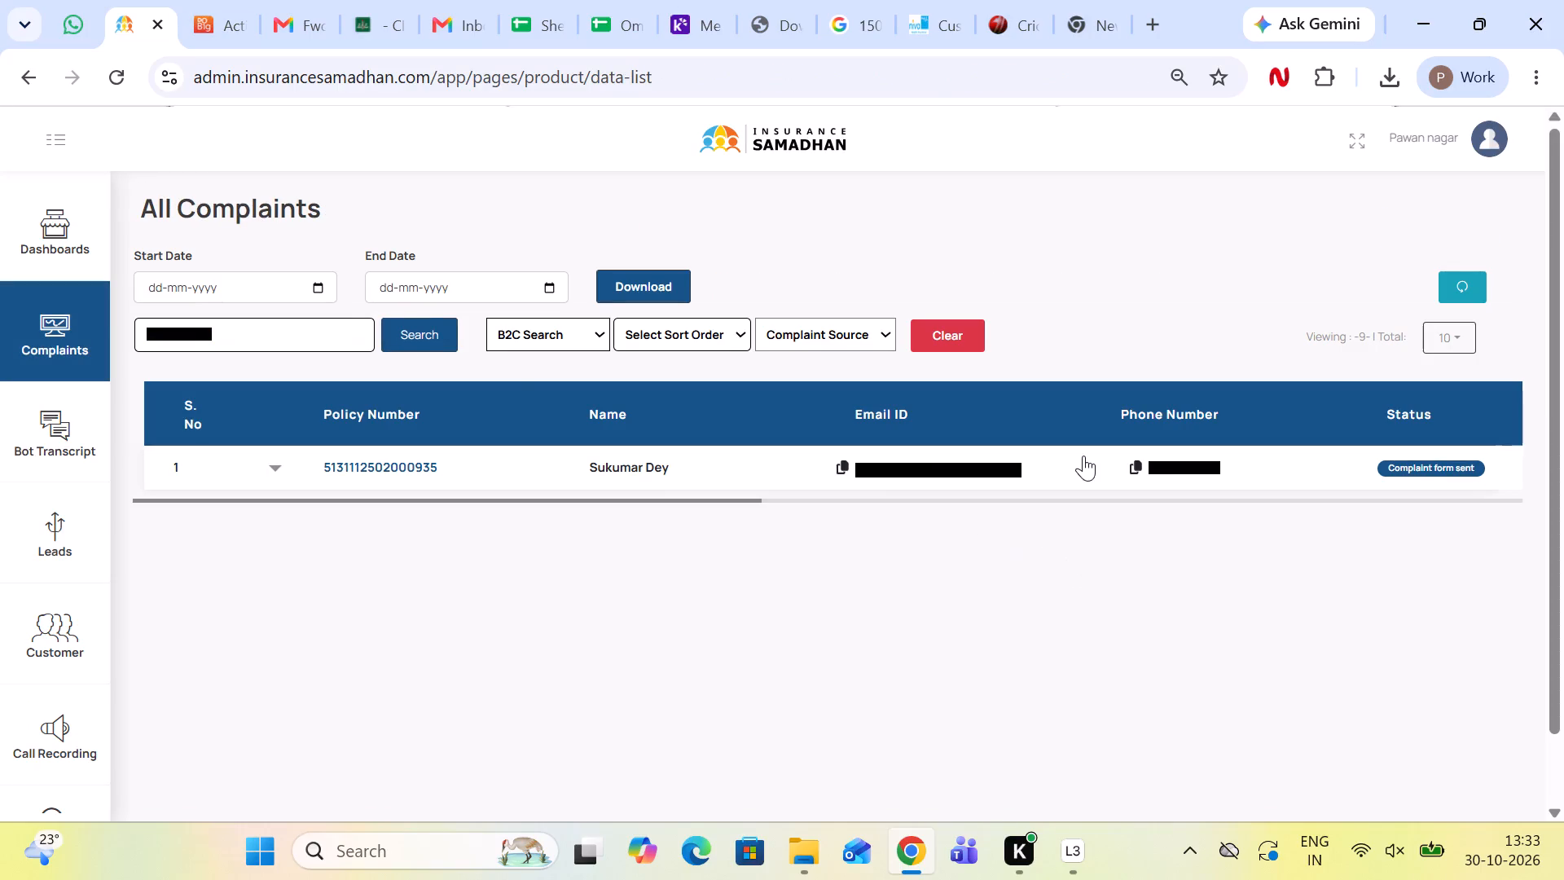
left_click(1091, 455)
left_click(1145, 527)
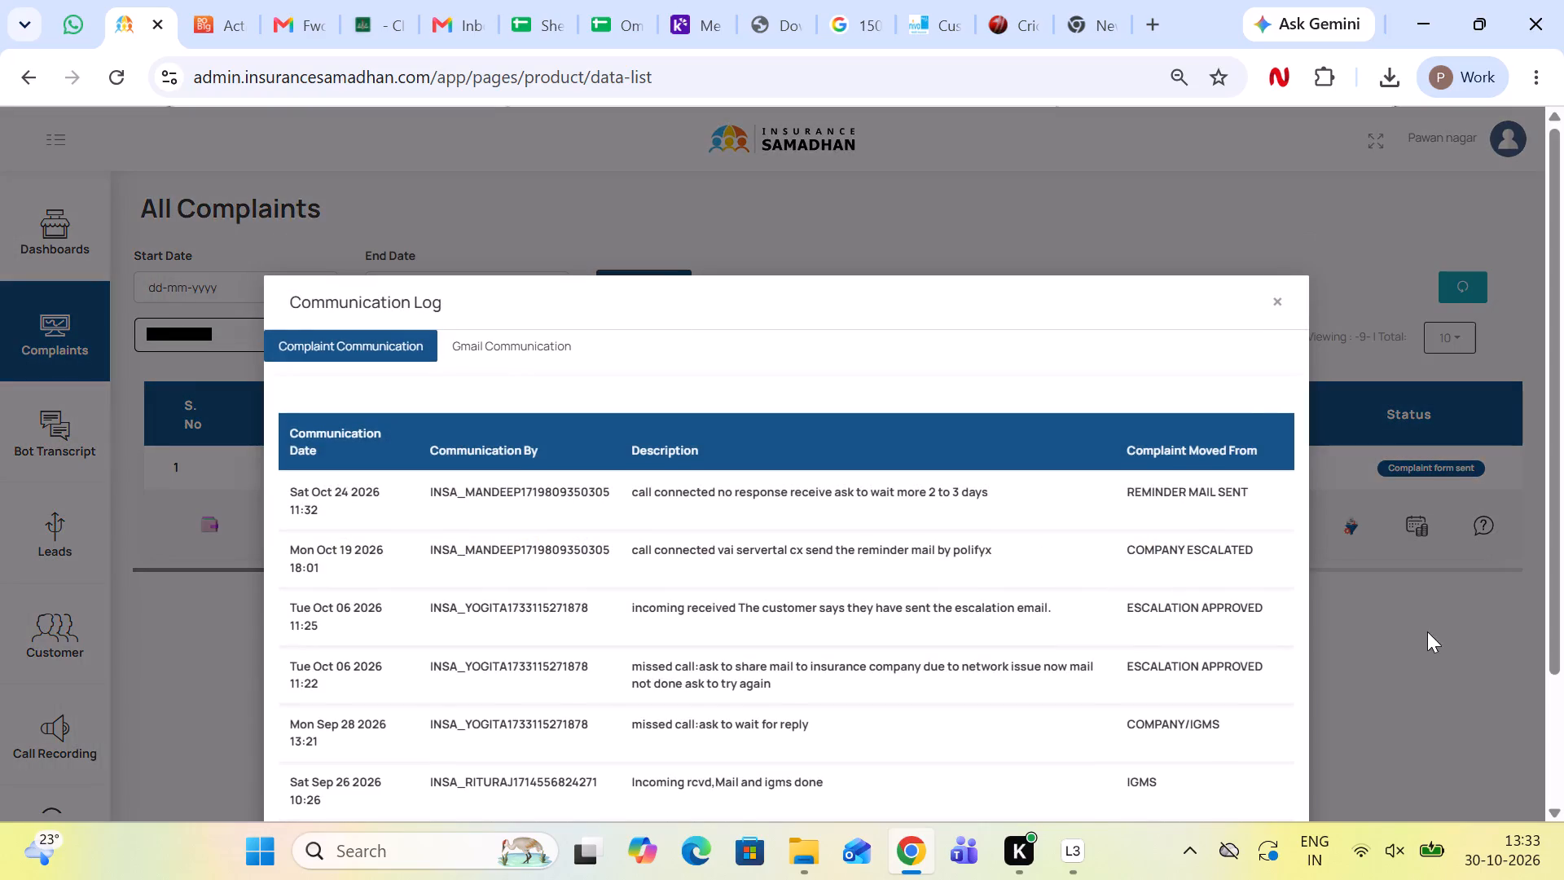
left_click(1434, 626)
left_click(1170, 521)
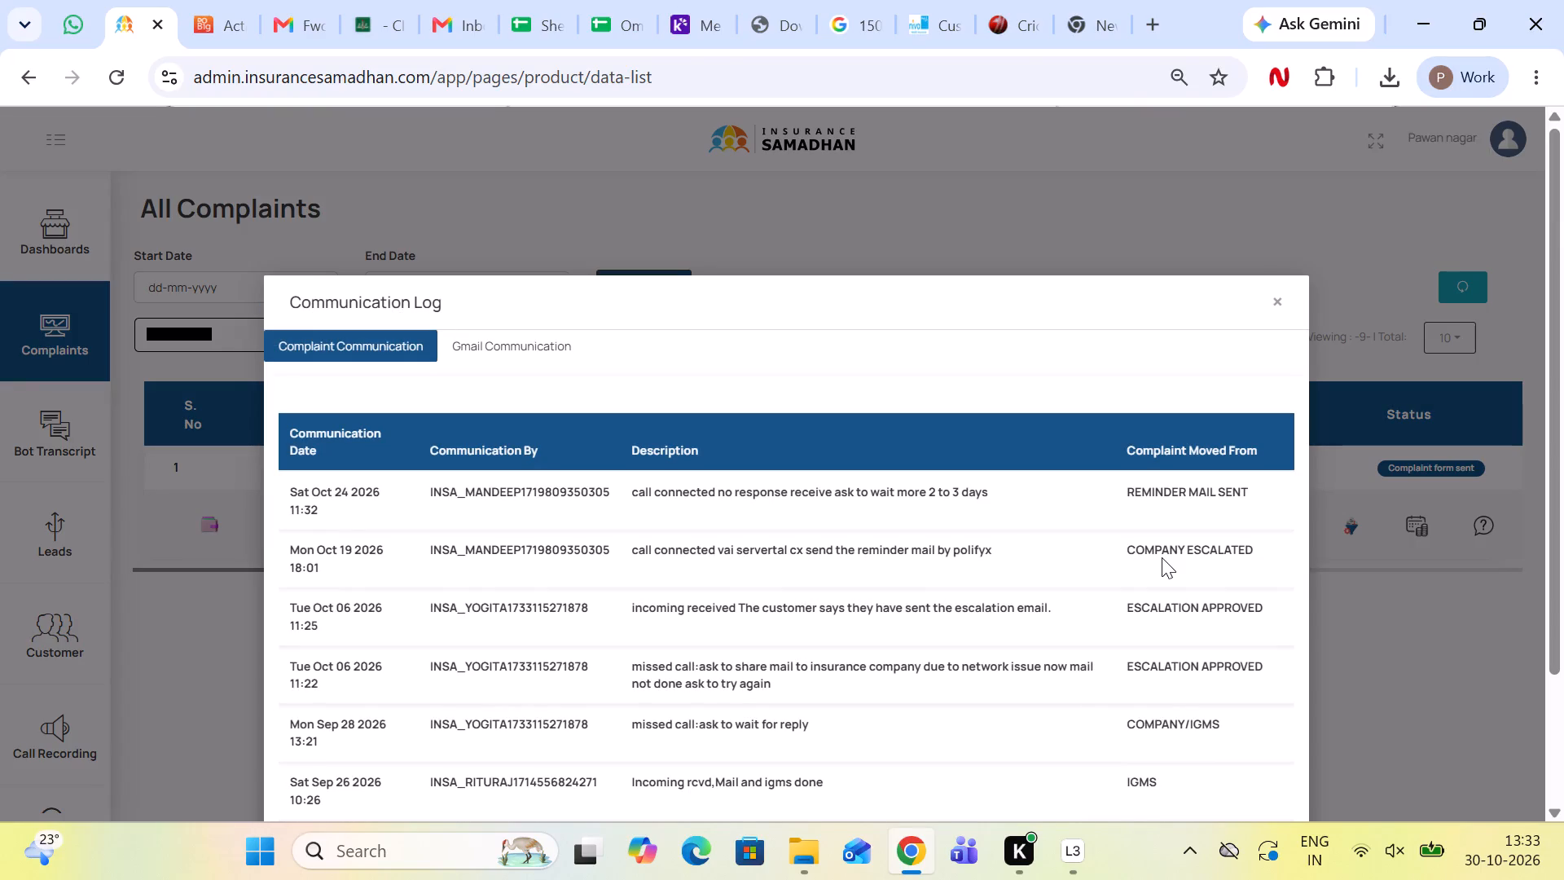
left_click(1384, 592)
Copy the customer's phone number from the complaint row and call it through the Smartflo dialer.
left_click(1141, 465)
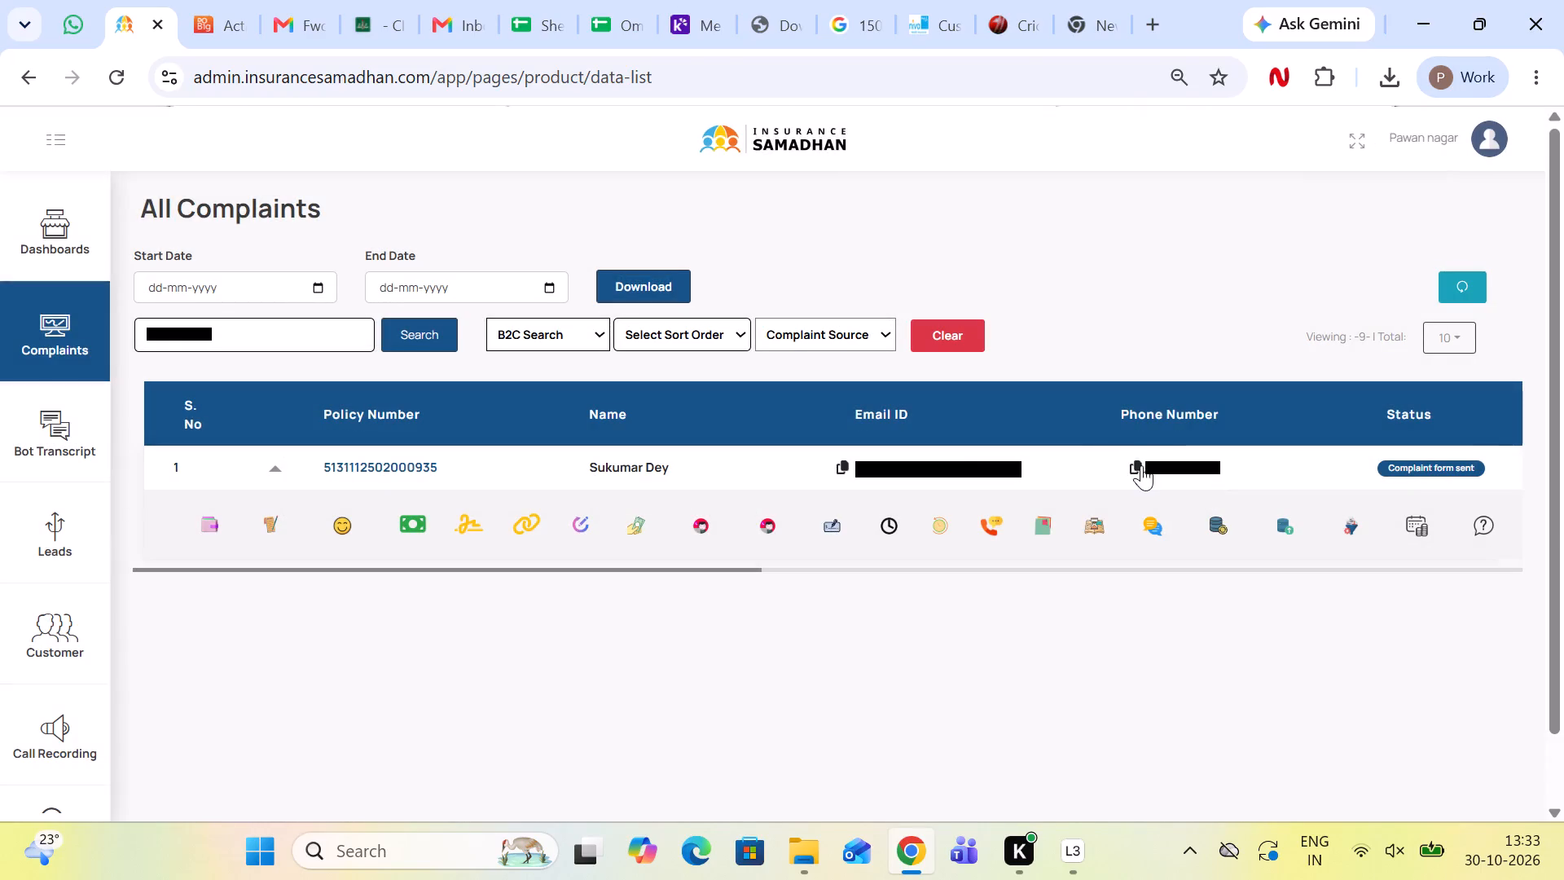
left_click(220, 0)
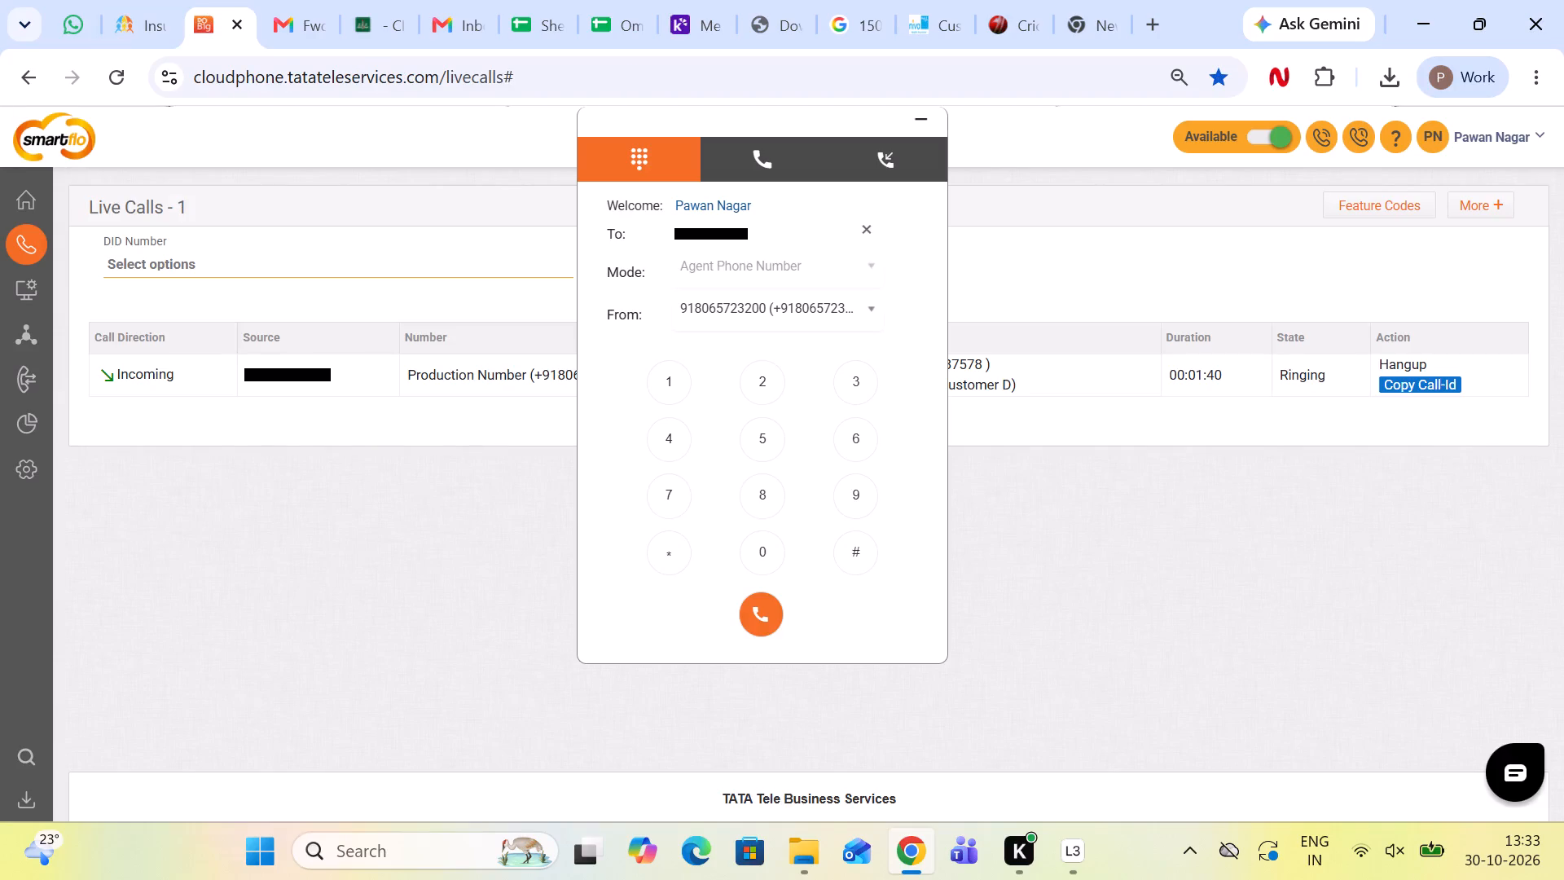
double_click(789, 236)
key("ctrl+v")
left_click(767, 605)
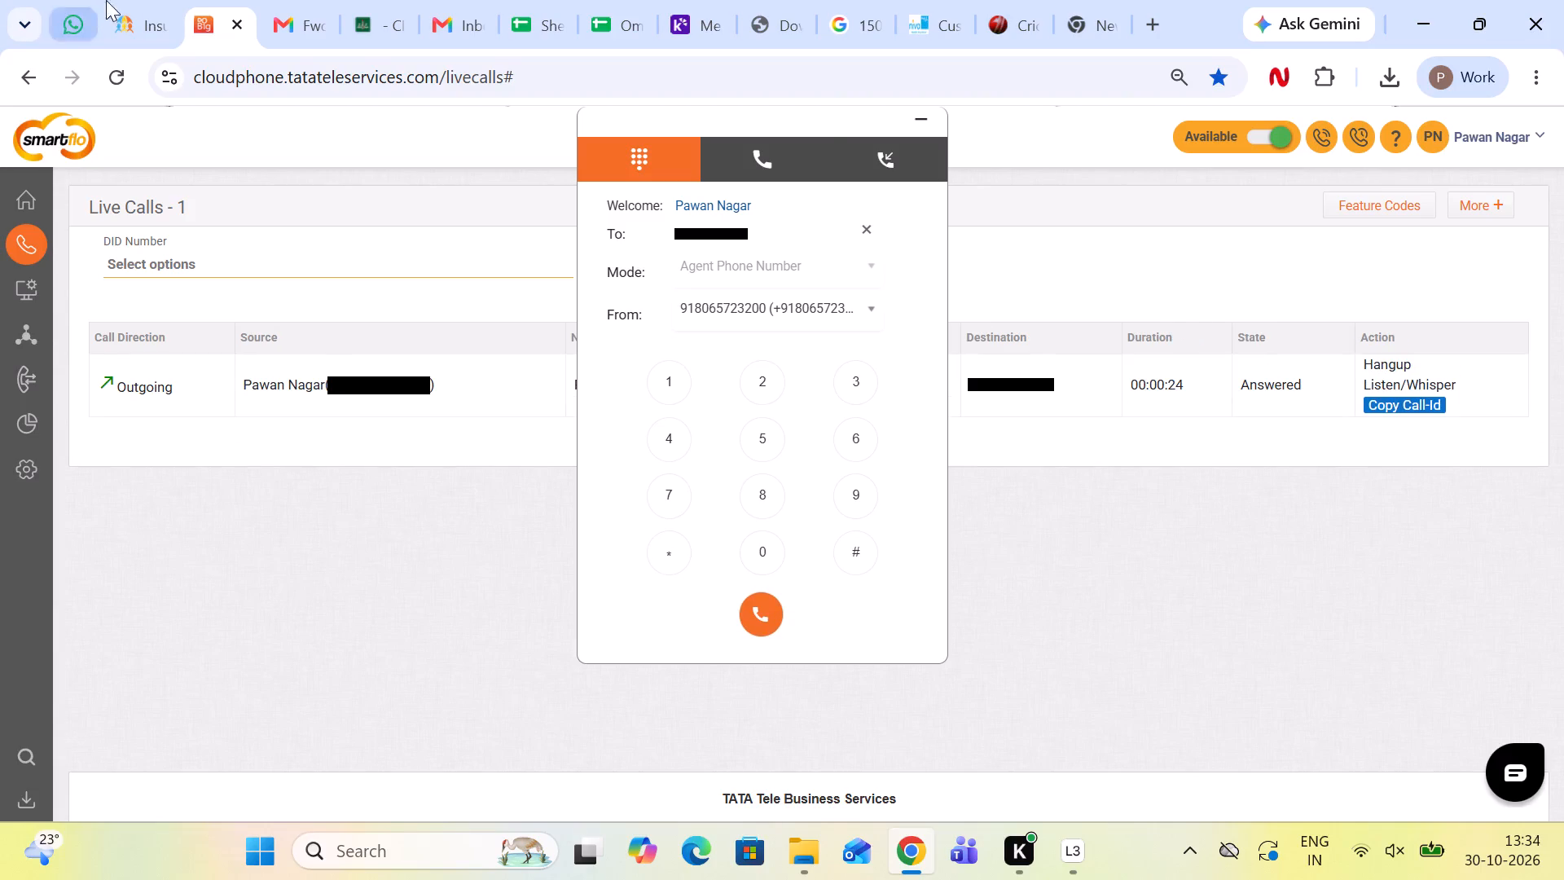
Switch back to Insurance Samadhan and open the full Complaint Details record of the customer's listed complaint.
left_click(150, 0)
left_click(920, 676)
left_click(960, 684)
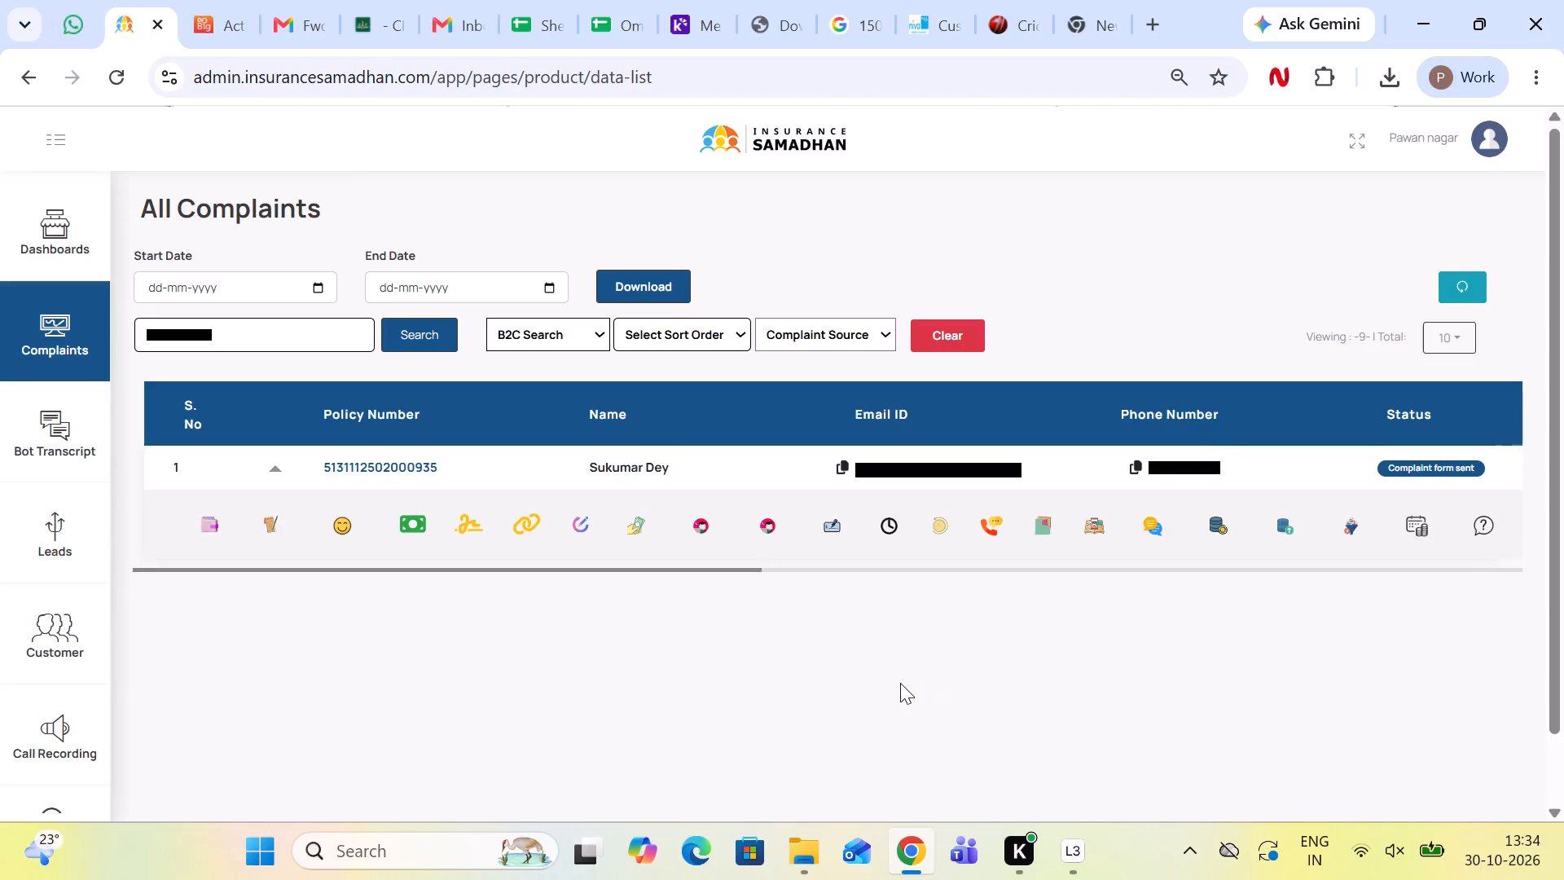
left_click(406, 460)
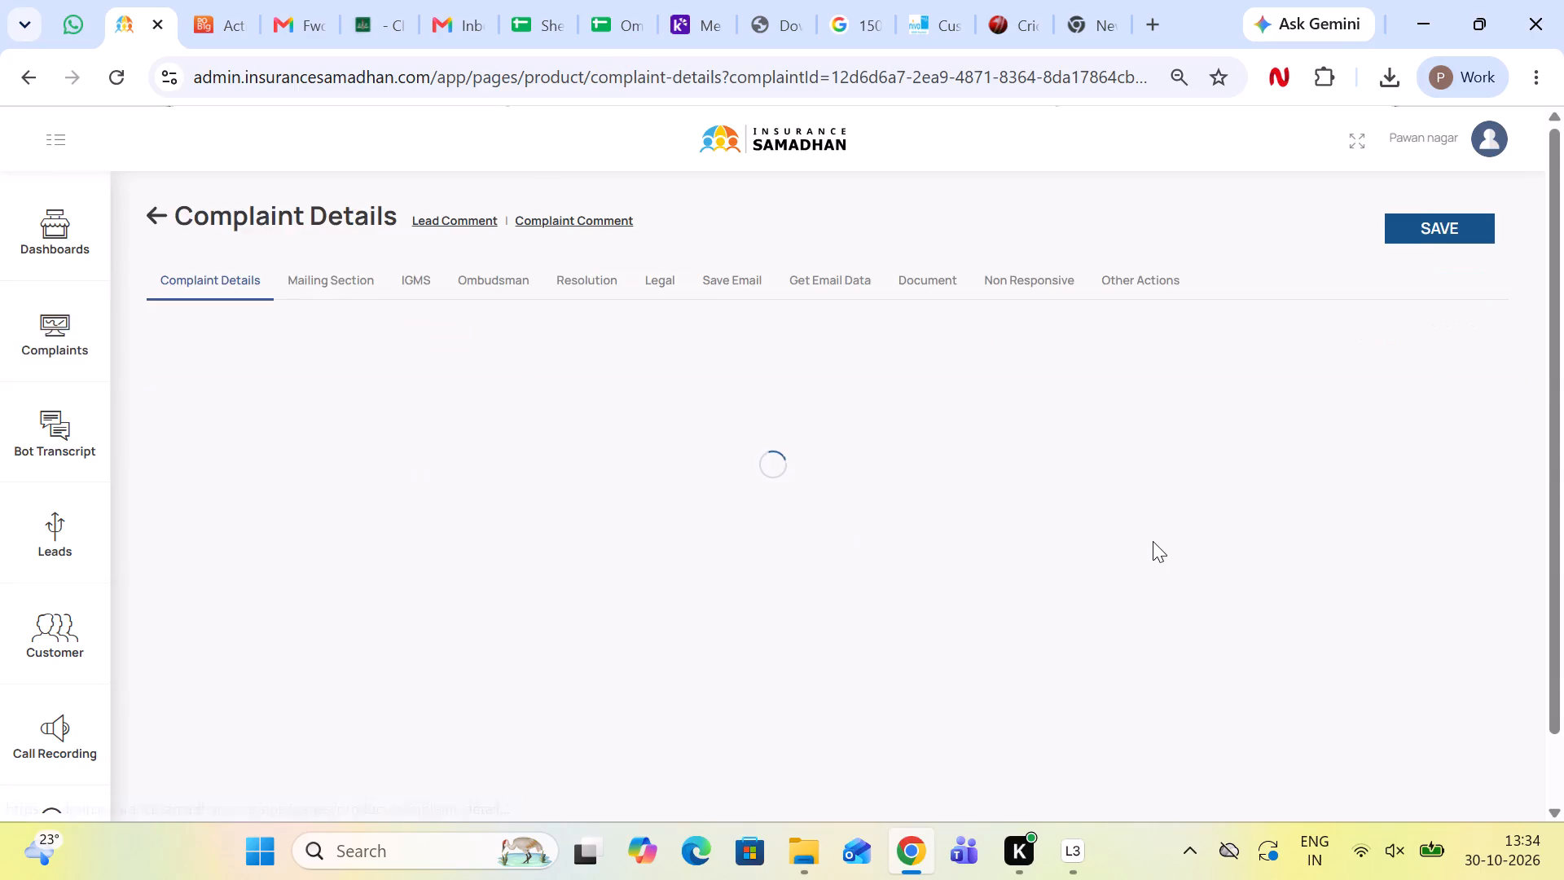
Review the complaint's details form and check the list of documents uploaded for the case.
scroll(1152, 541, "down", 4)
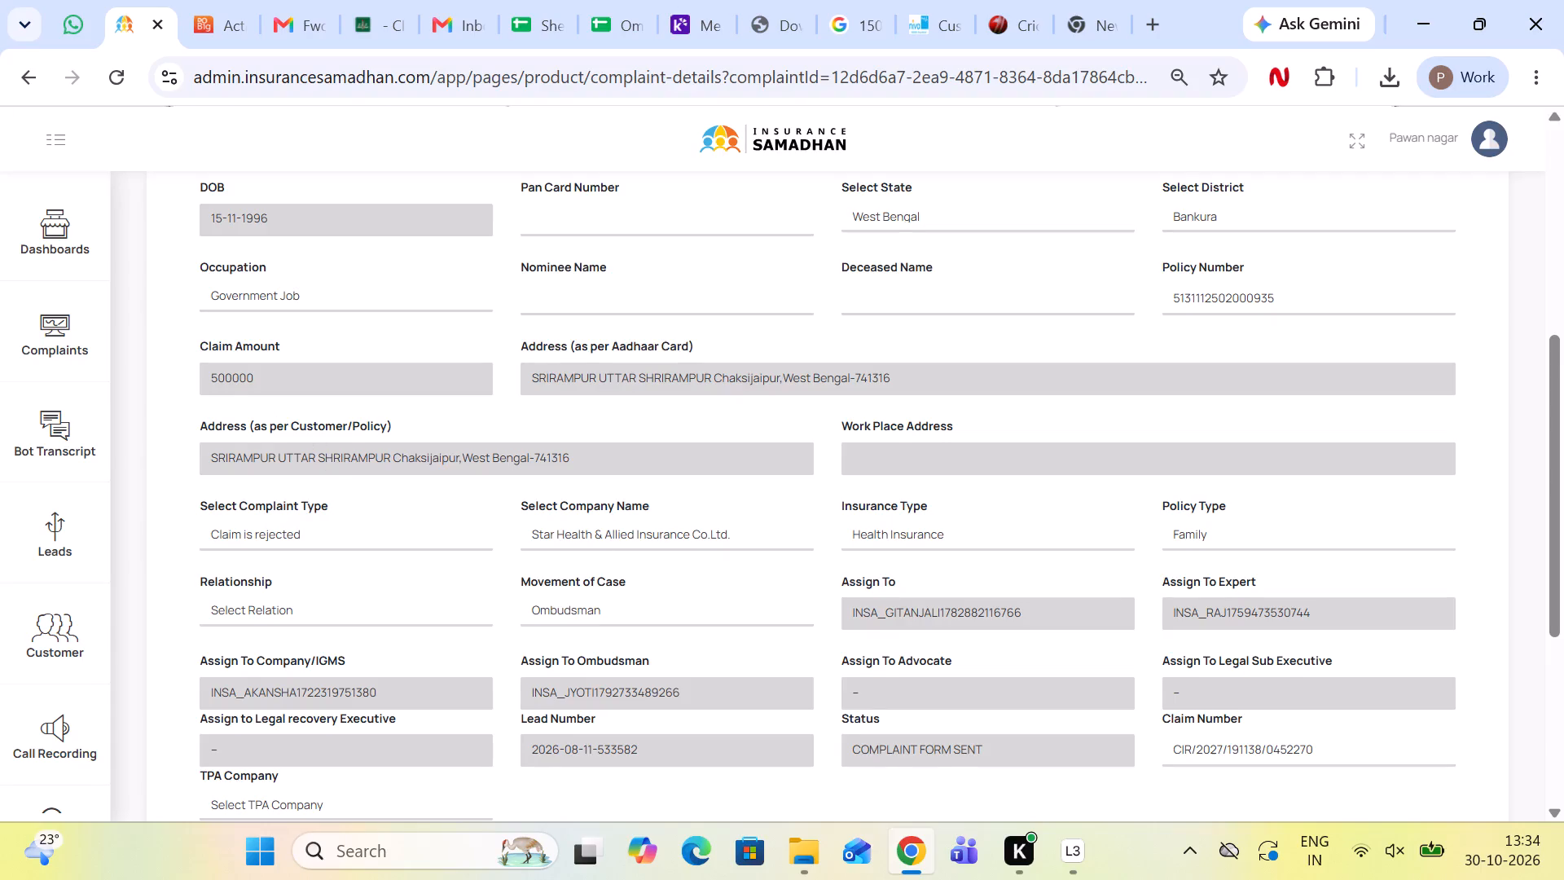
scroll(927, 497, "up", 6)
left_click(932, 272)
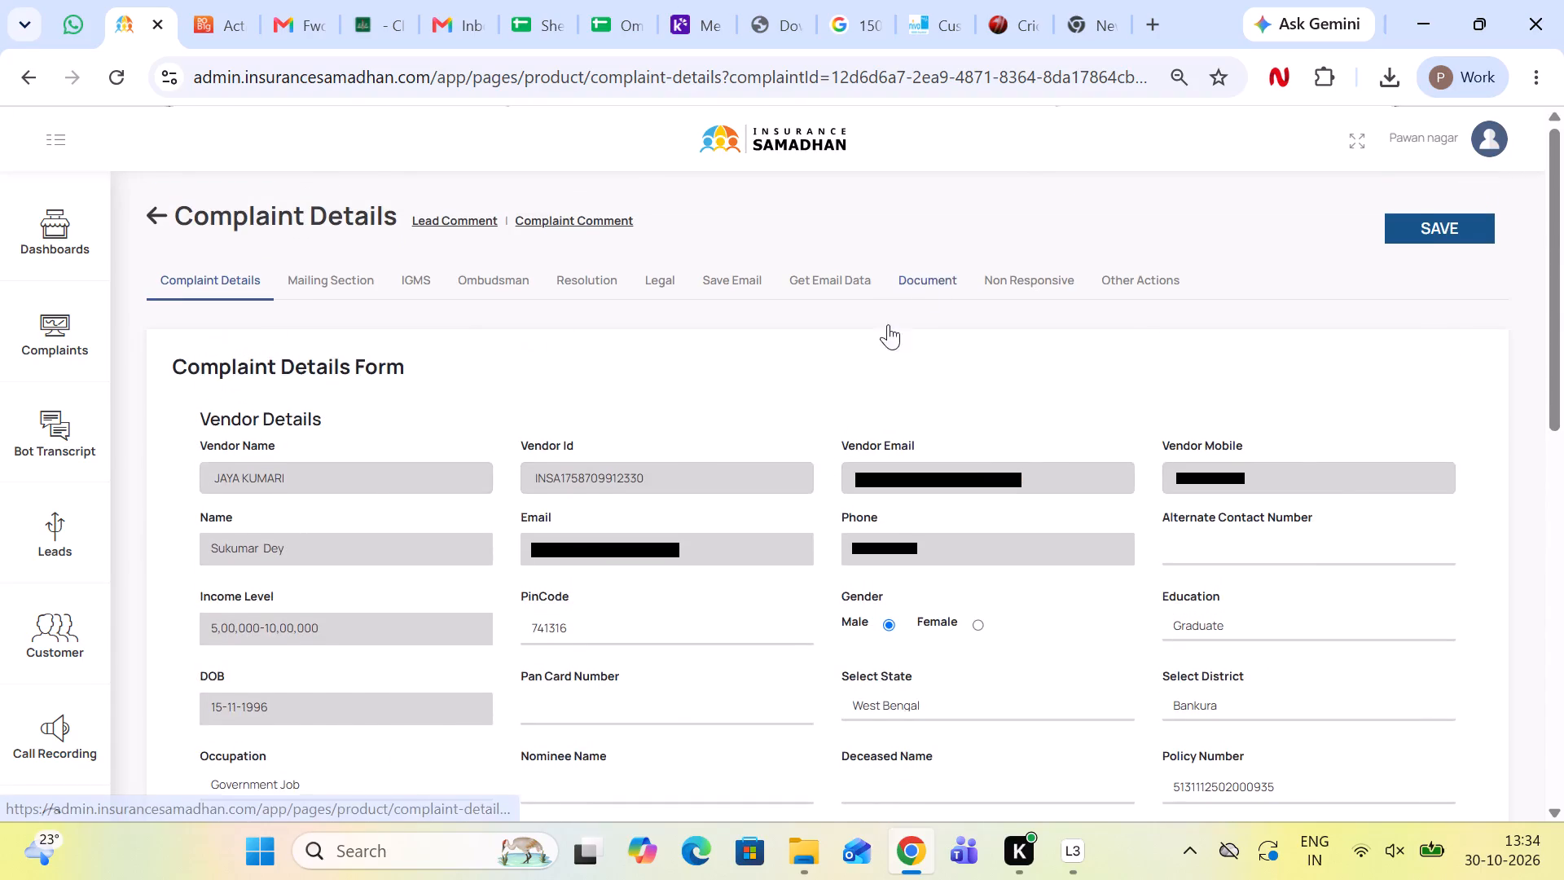
scroll(802, 546, "down", 2)
scroll(359, 382, "up", 4)
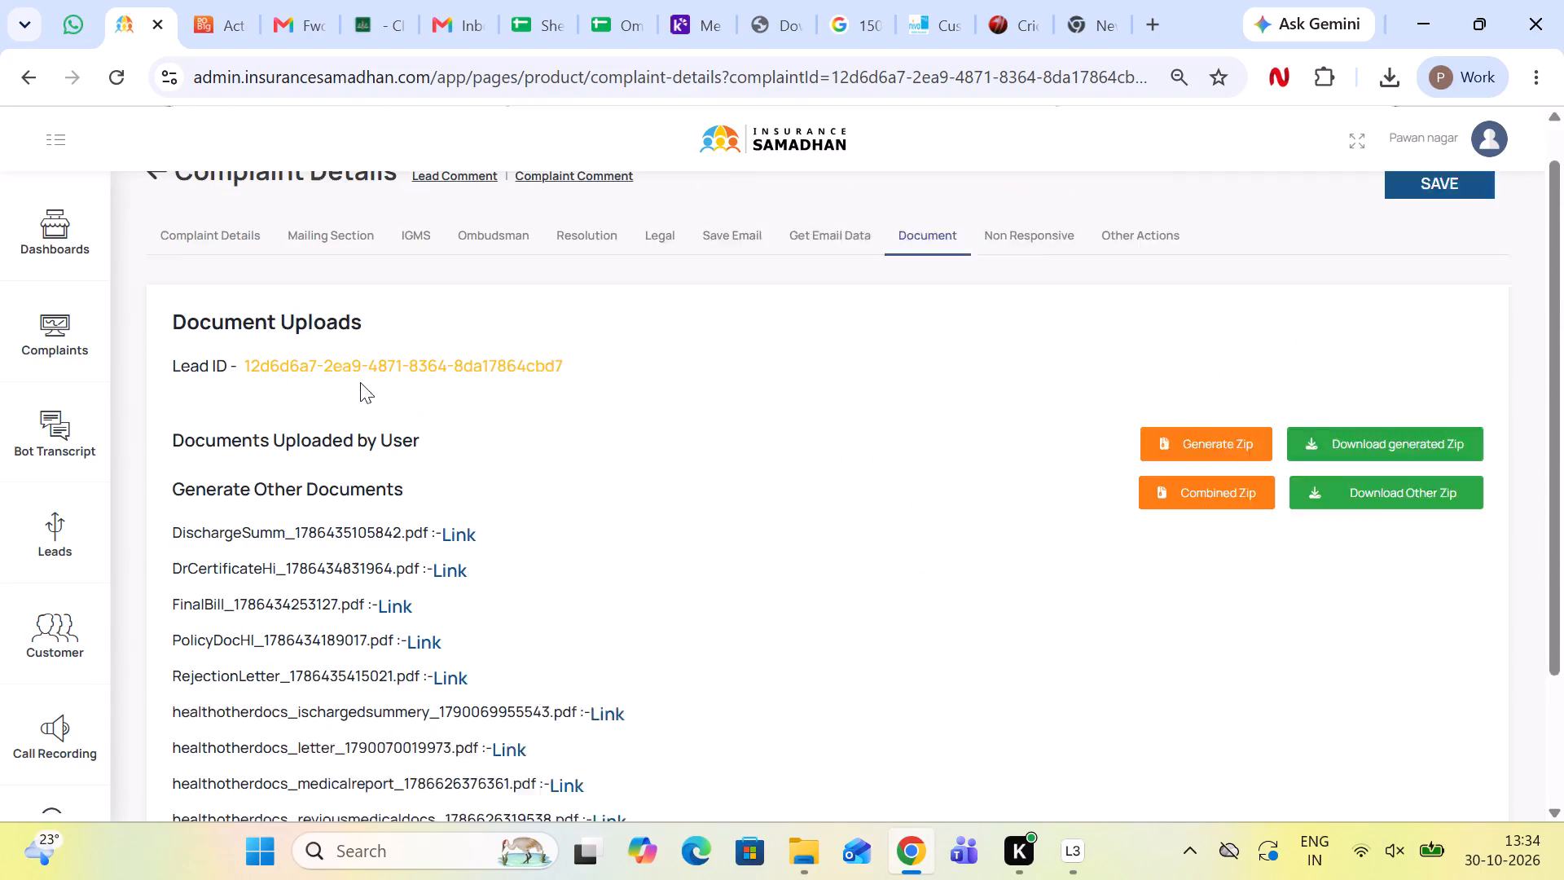
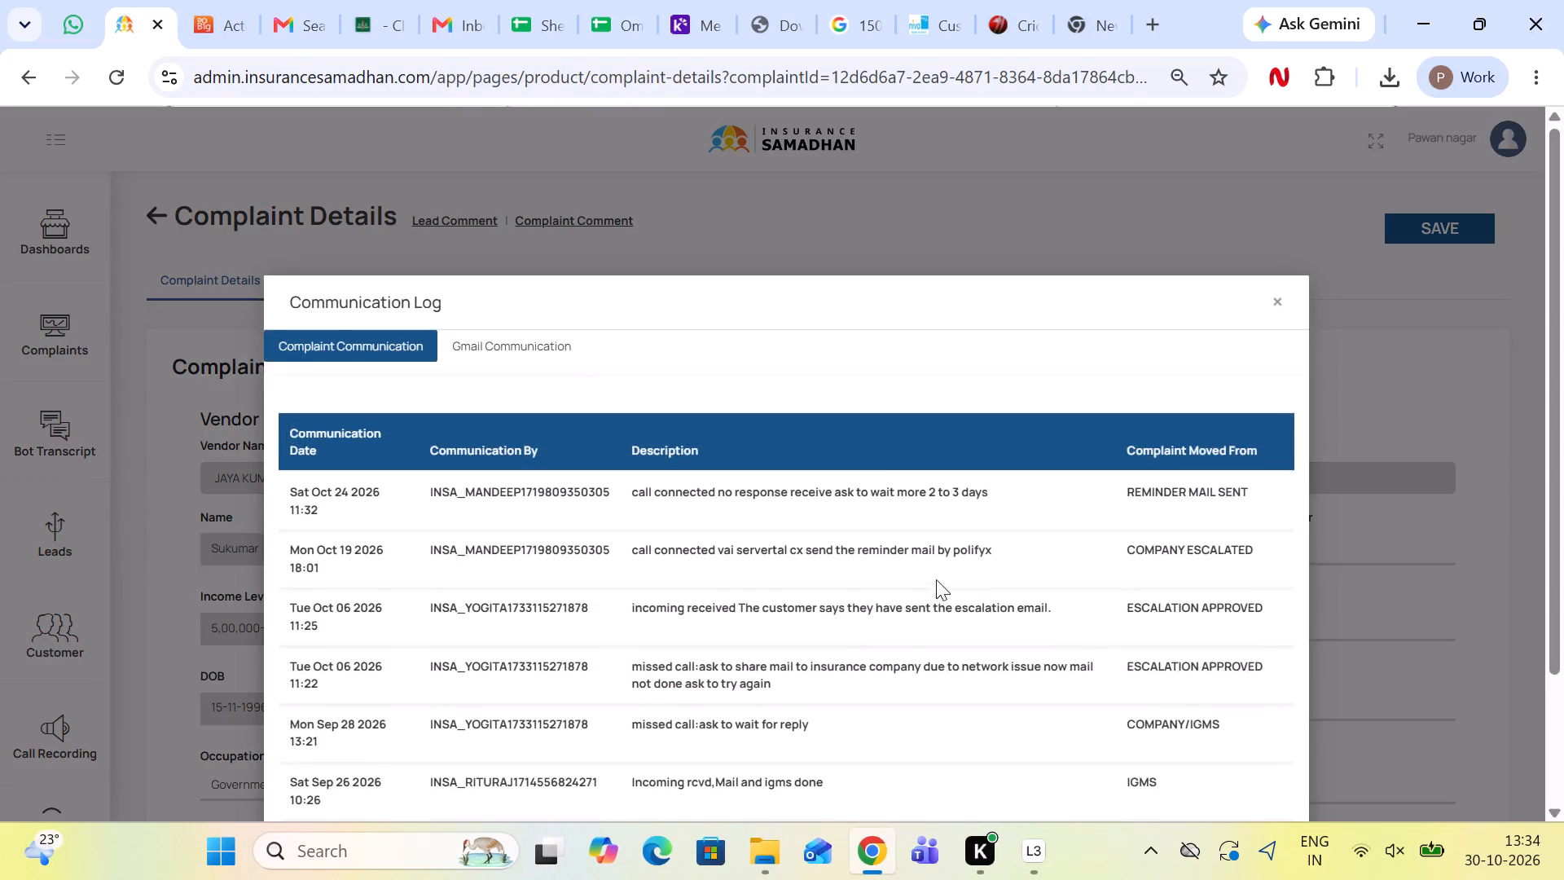
Add a new comment to the complaint's communication log with the description "will share aadhar".
scroll(942, 594, "down", 9)
left_click(854, 765)
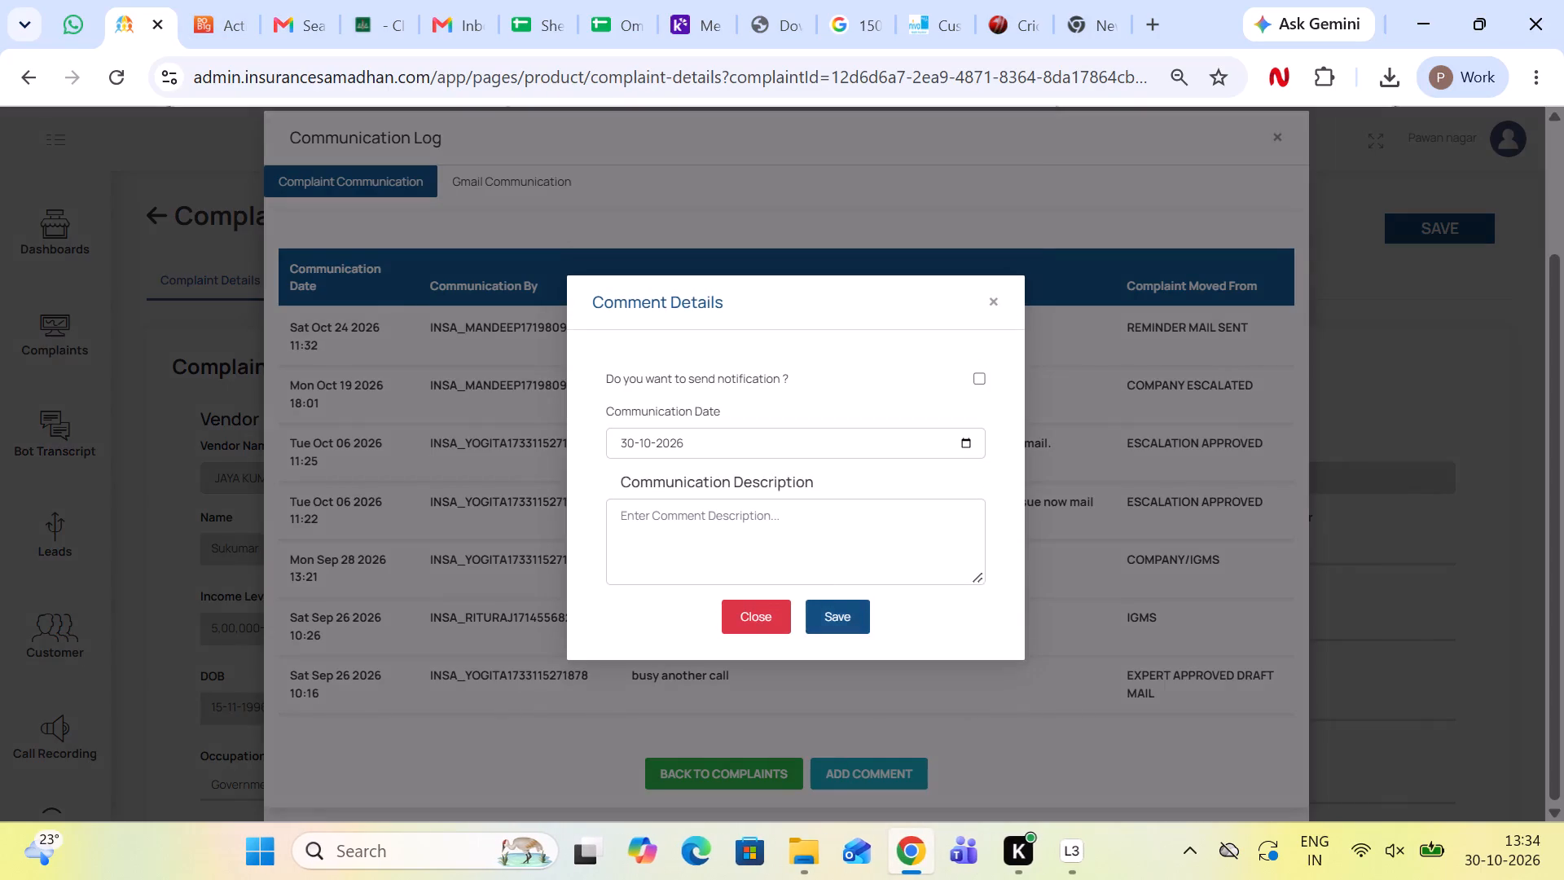
left_click(824, 567)
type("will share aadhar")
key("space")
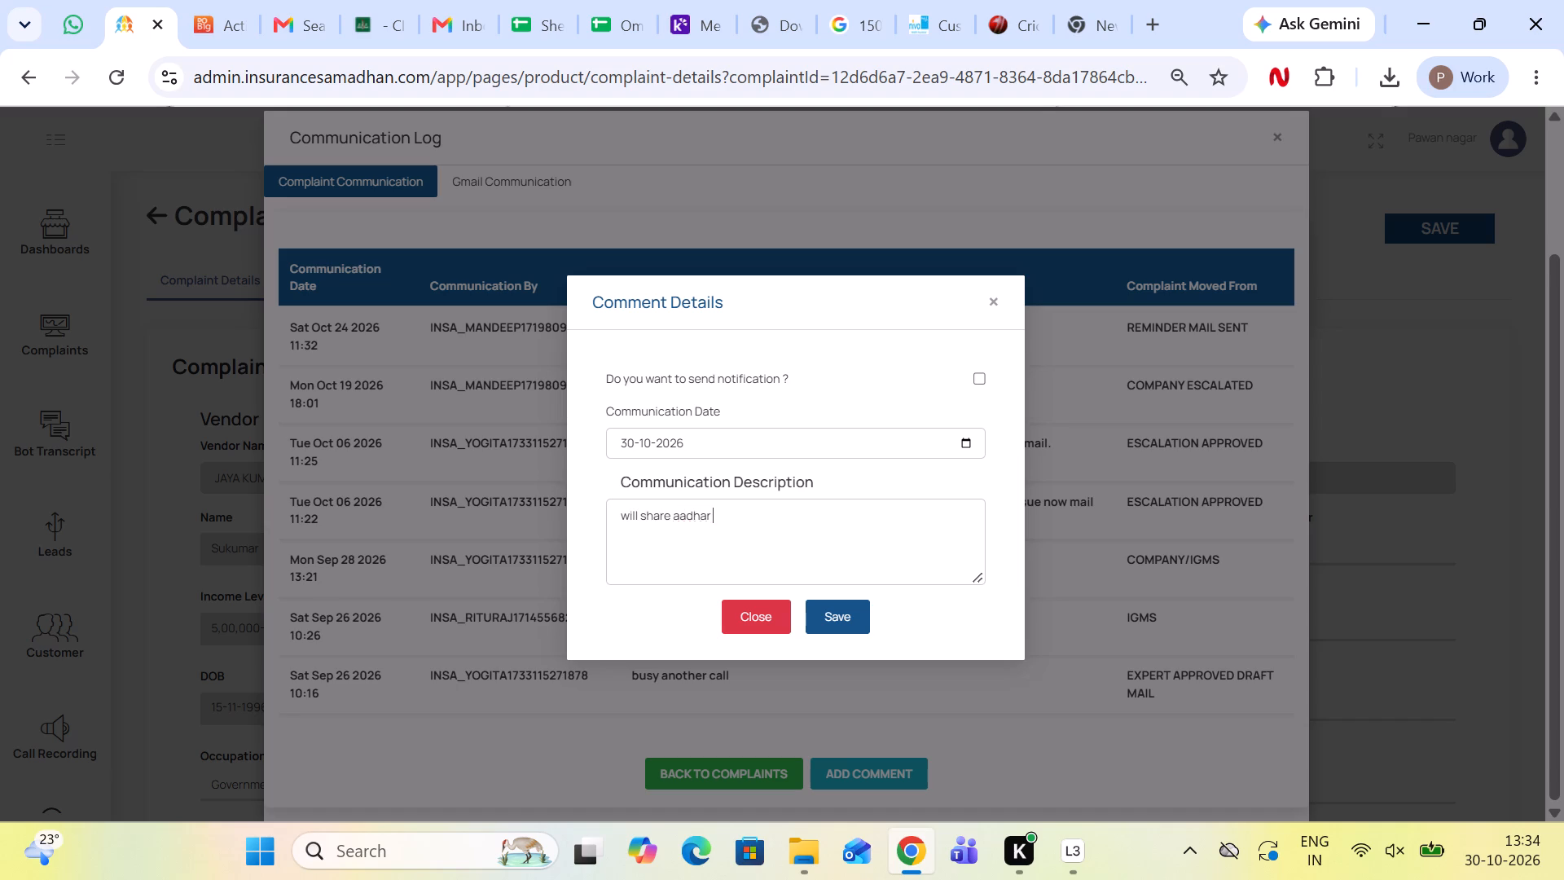
Save the comment "will share aadhar" to the complaint's communication log and return to the All Complaints list.
left_click(843, 614)
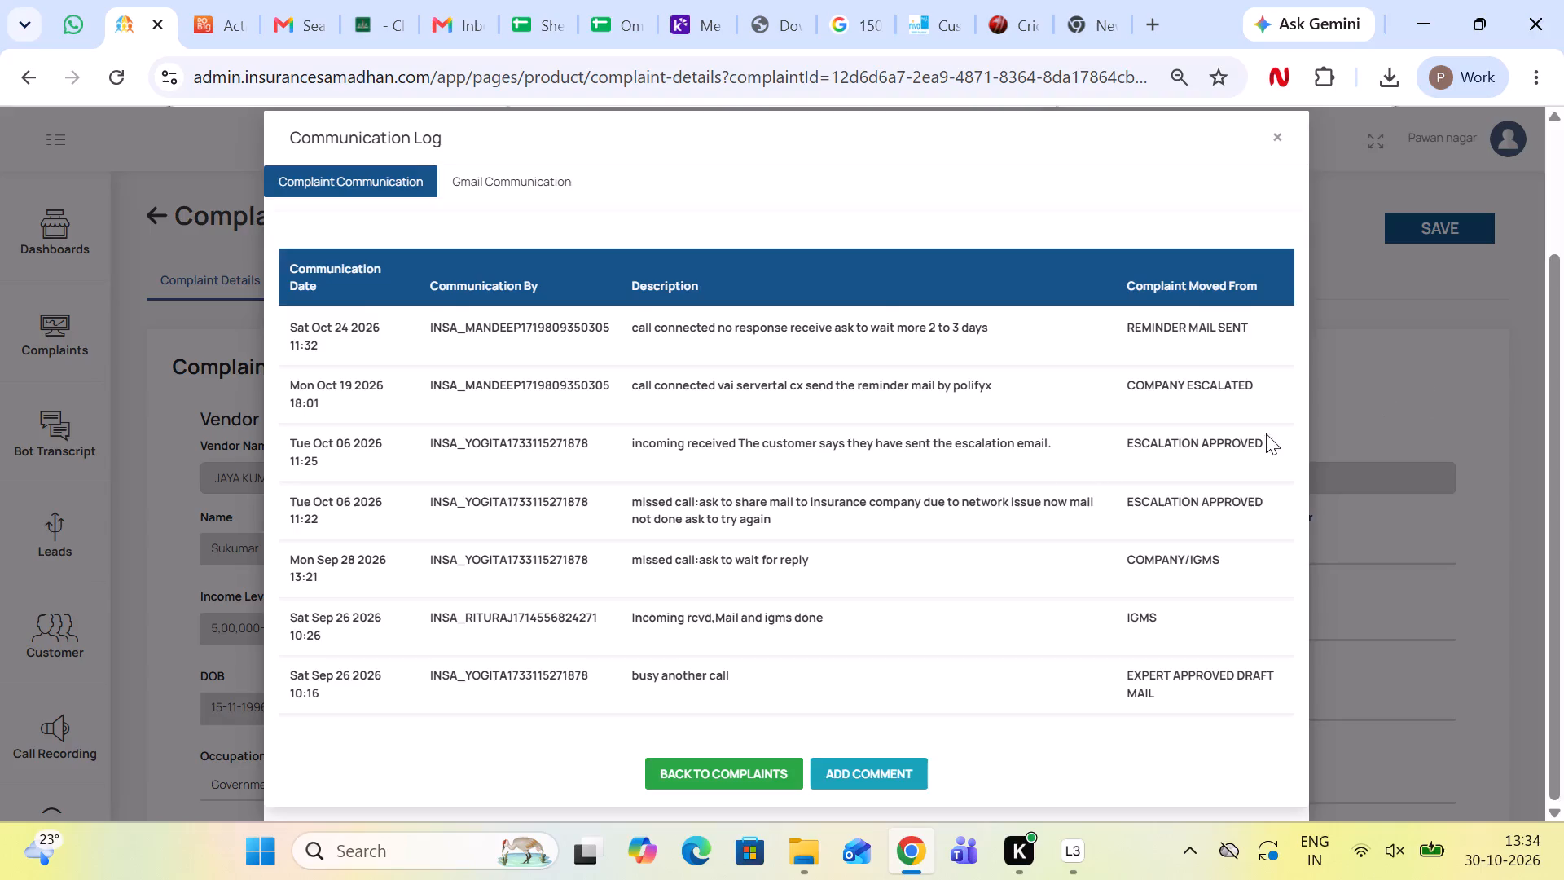
scroll(1064, 455, "up", 2)
scroll(1106, 433, "down", 1)
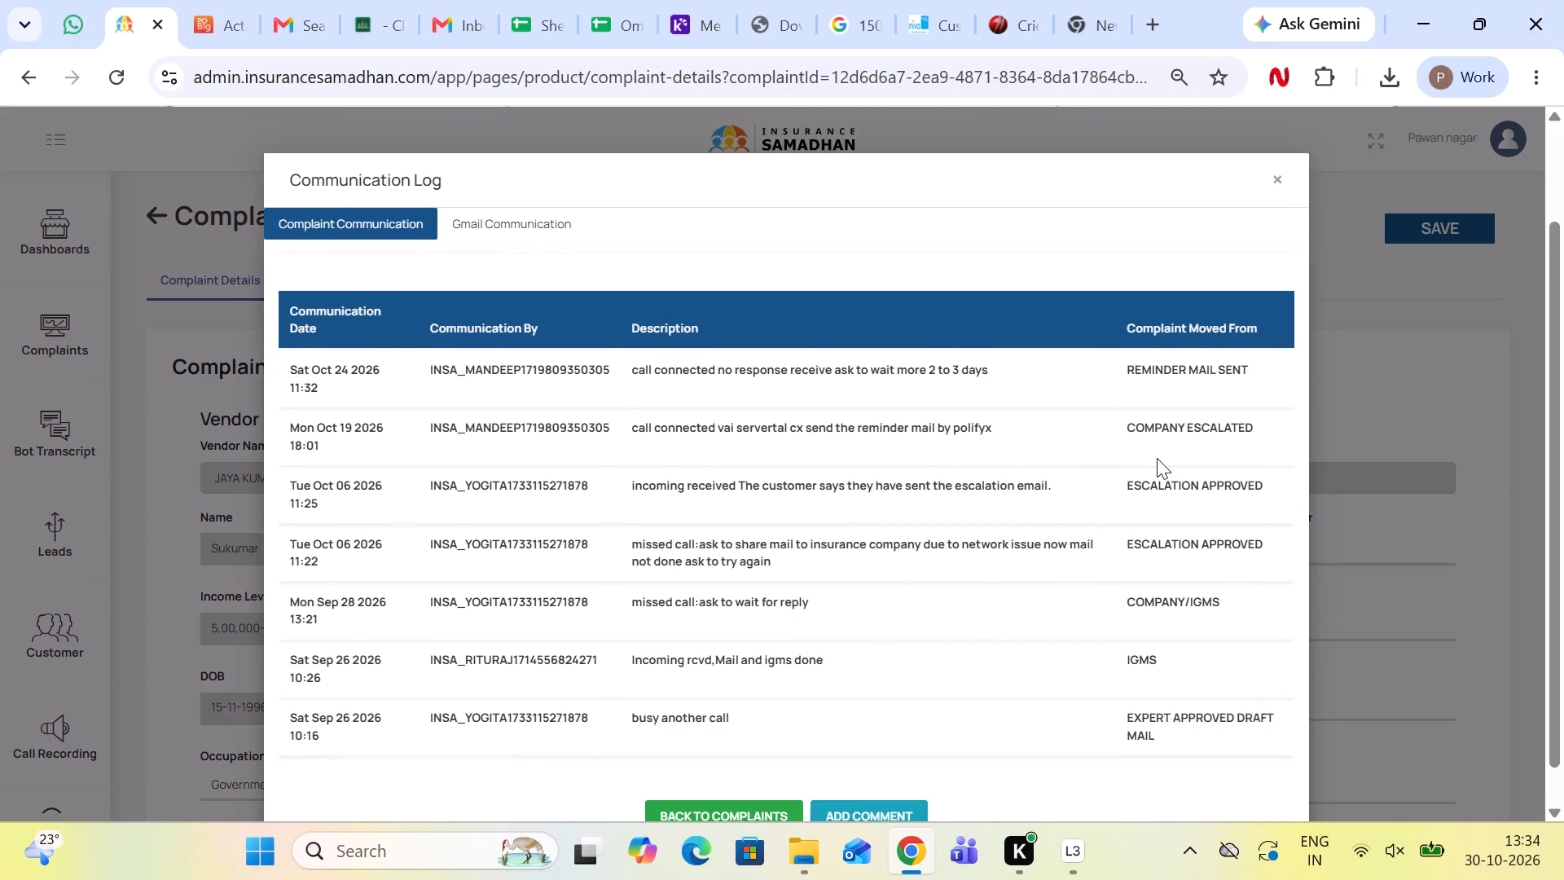
left_click(1412, 354)
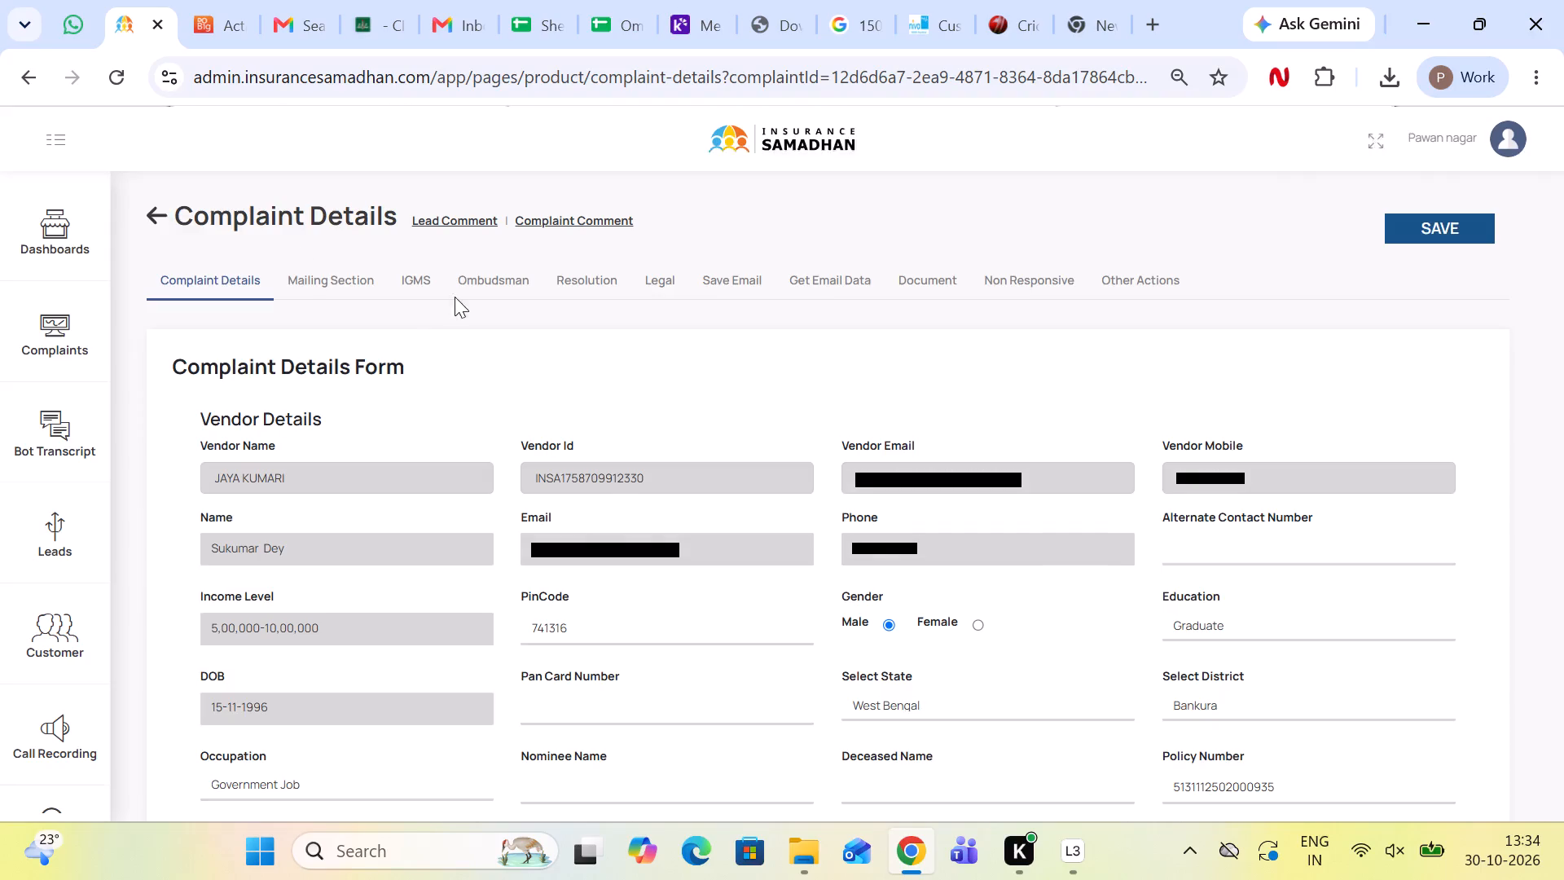
left_click(163, 208)
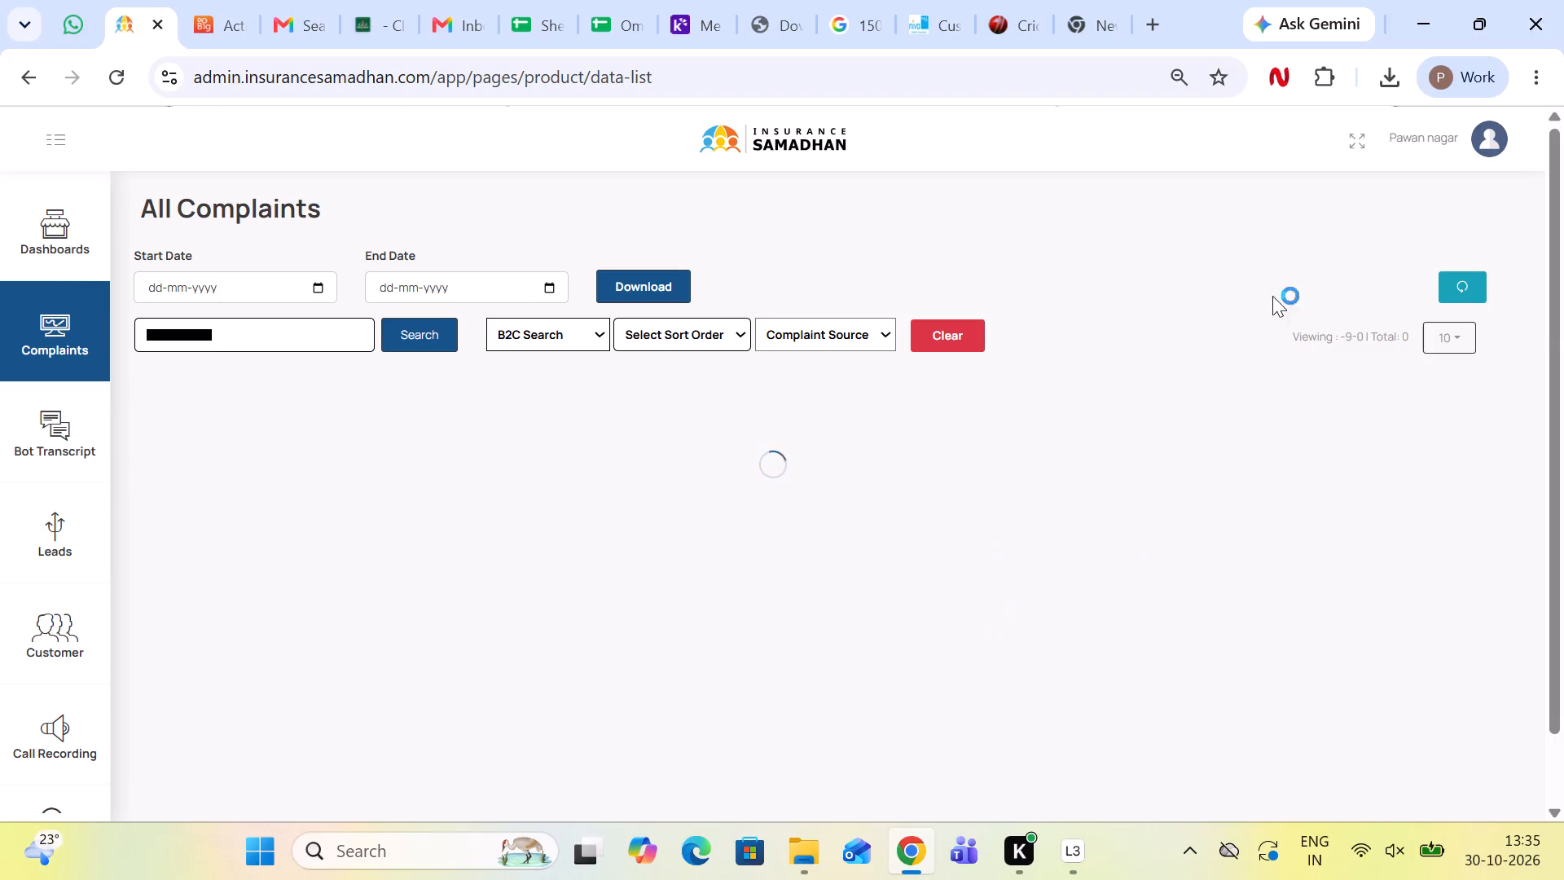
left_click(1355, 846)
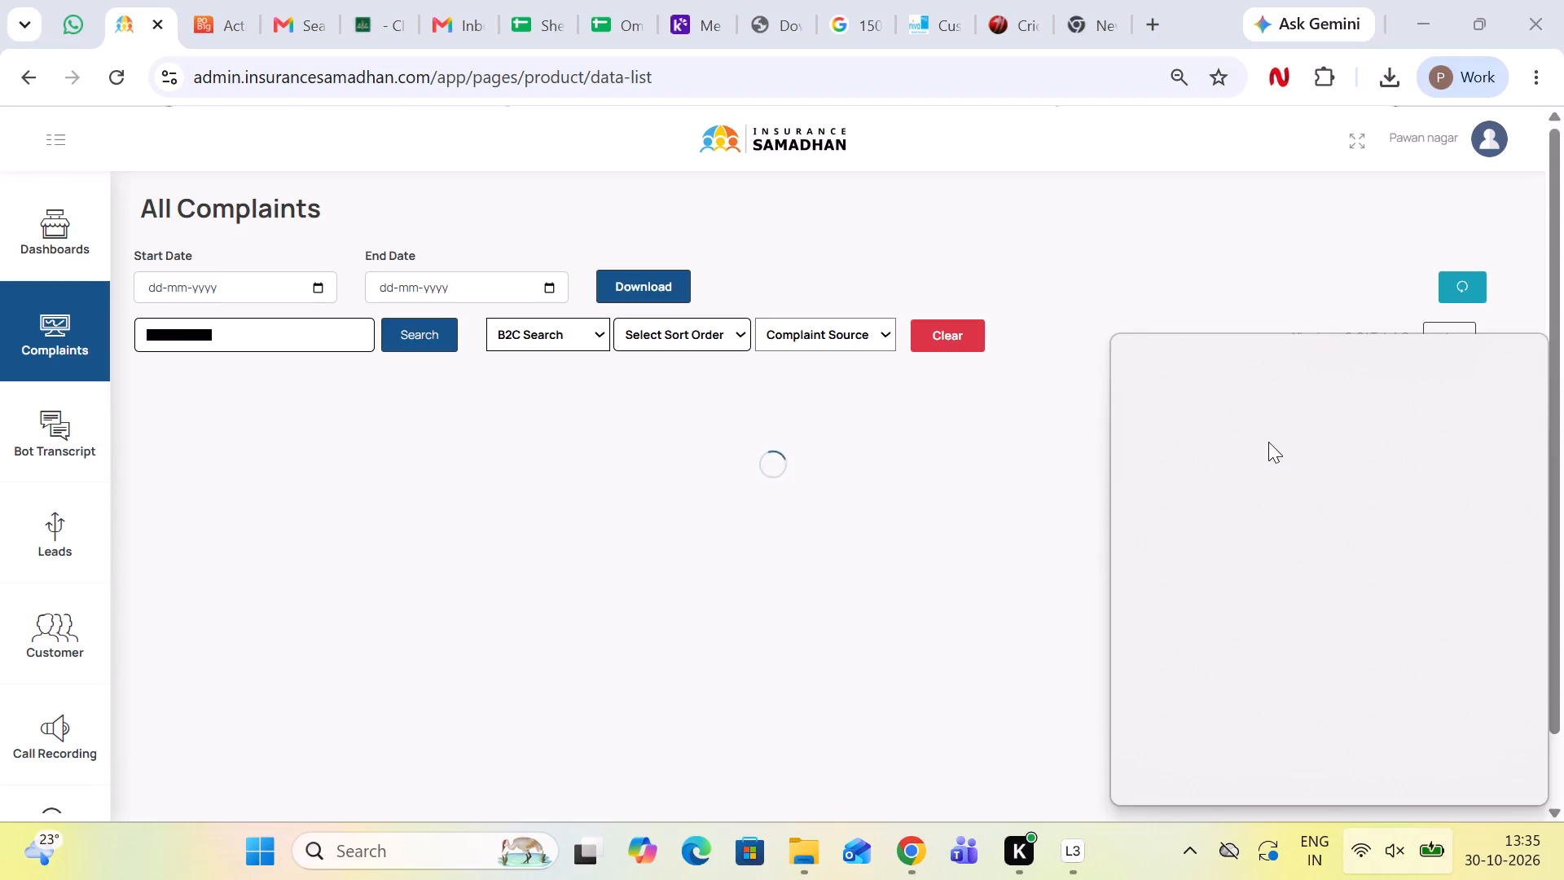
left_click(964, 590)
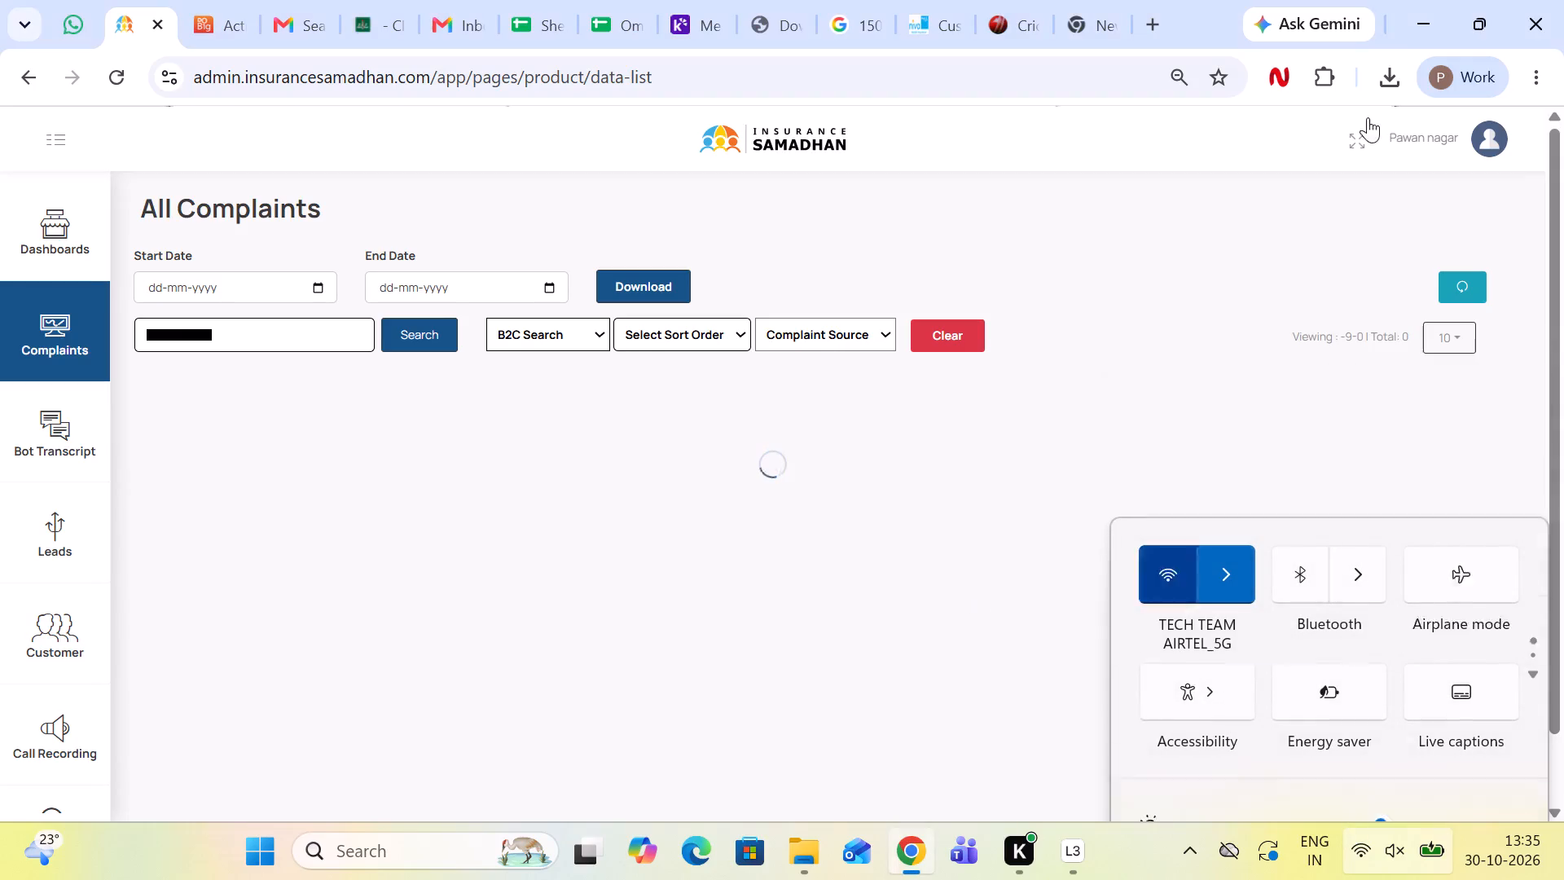